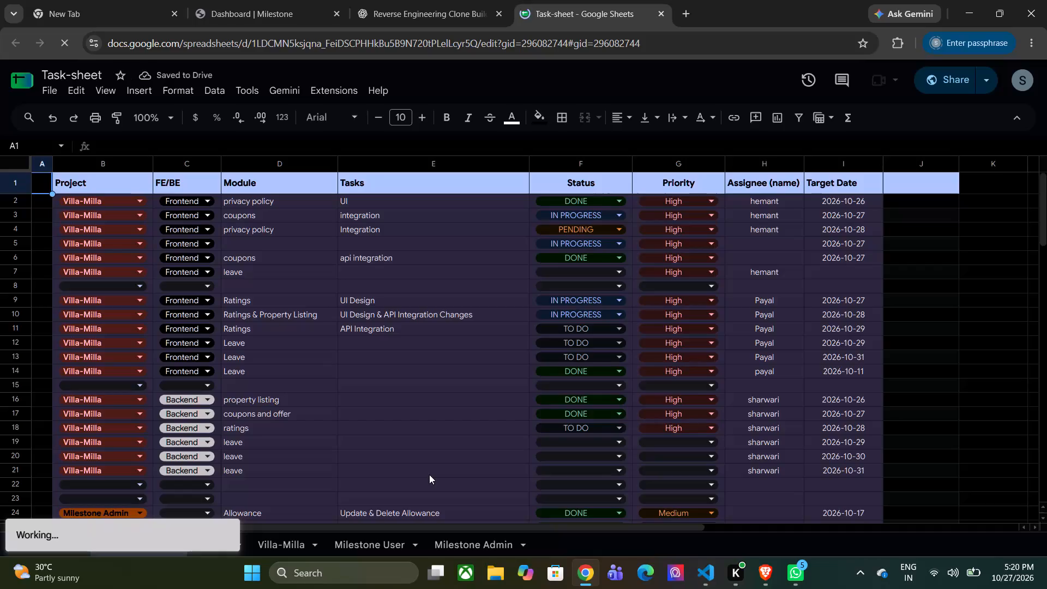
Set the FE/BE value of the first Milestone Admin task, in row 24 of the Weekly Sprint sheet, to Frontend.
scroll(381, 376, up, 1)
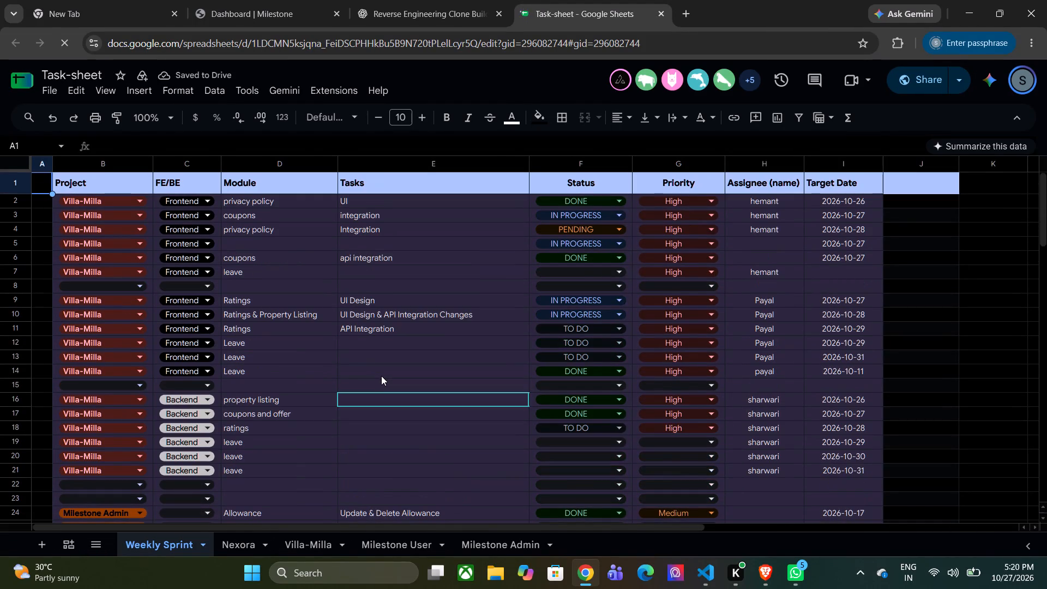
scroll(381, 376, left, 1)
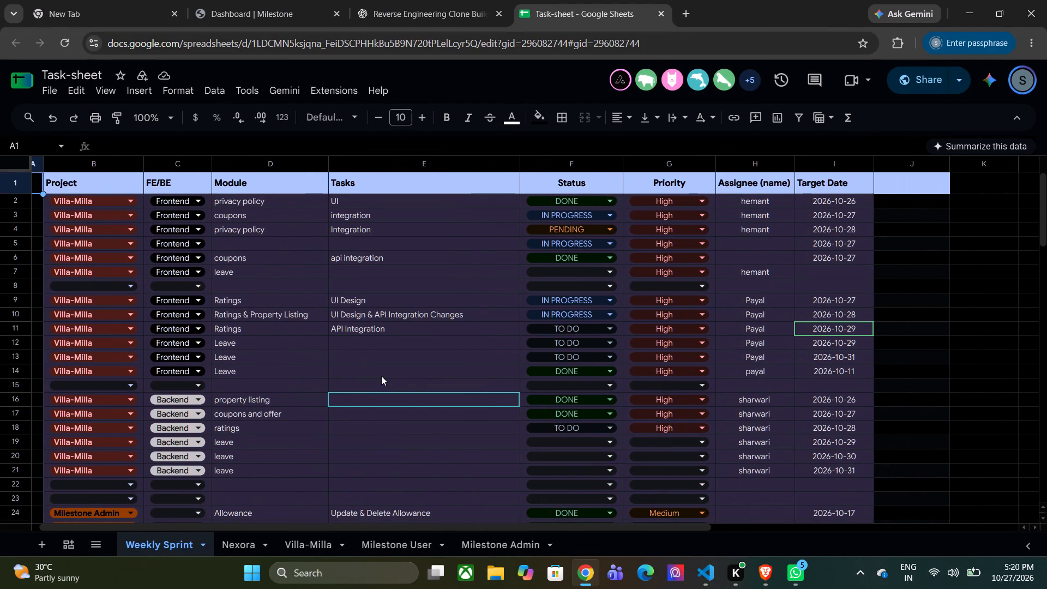
scroll(562, 344, down, 1)
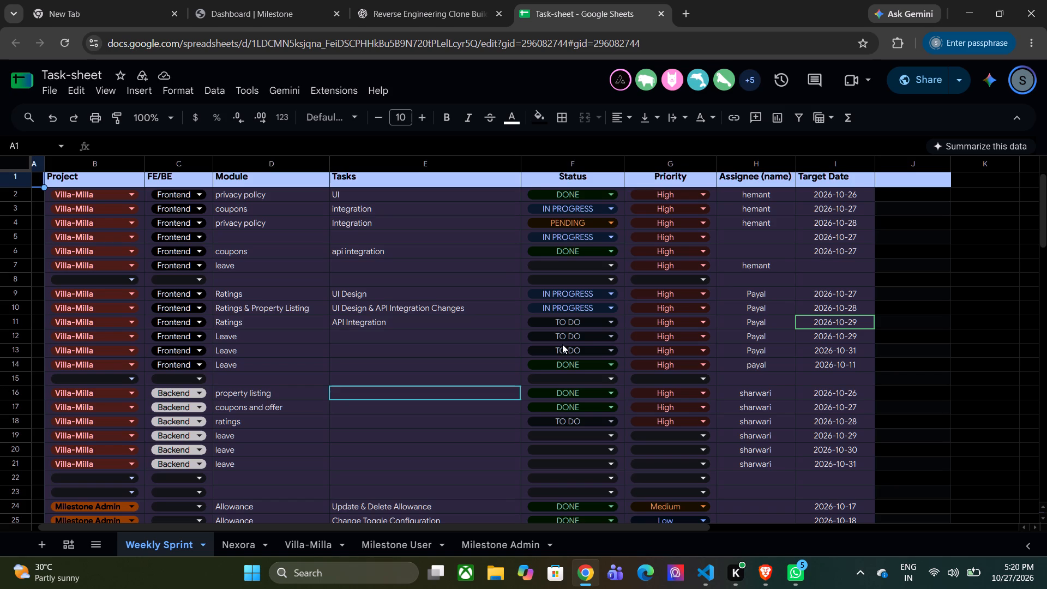
scroll(562, 344, down, 1)
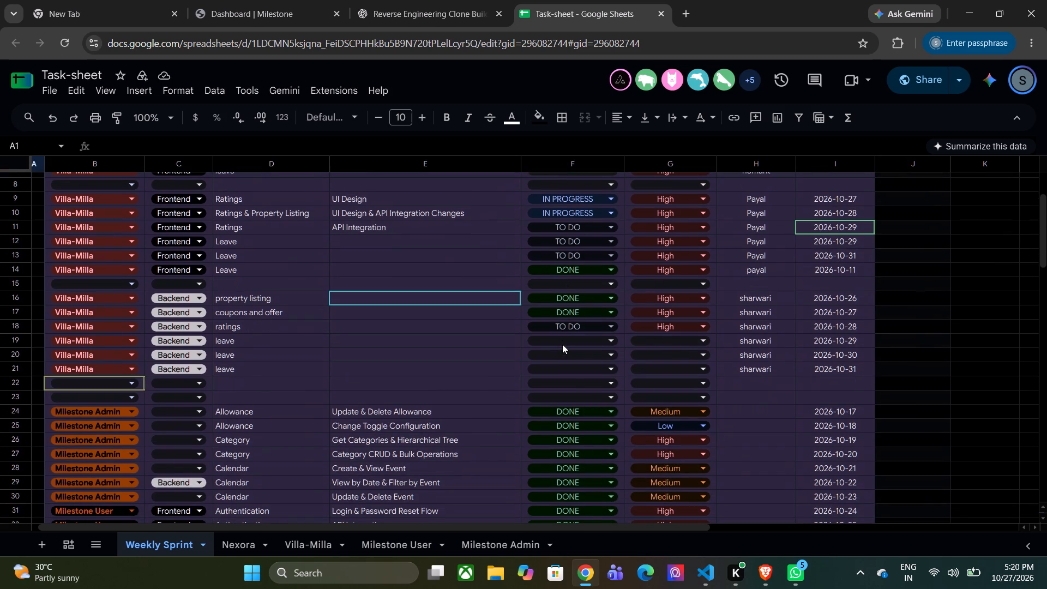
scroll(339, 339, down, 1)
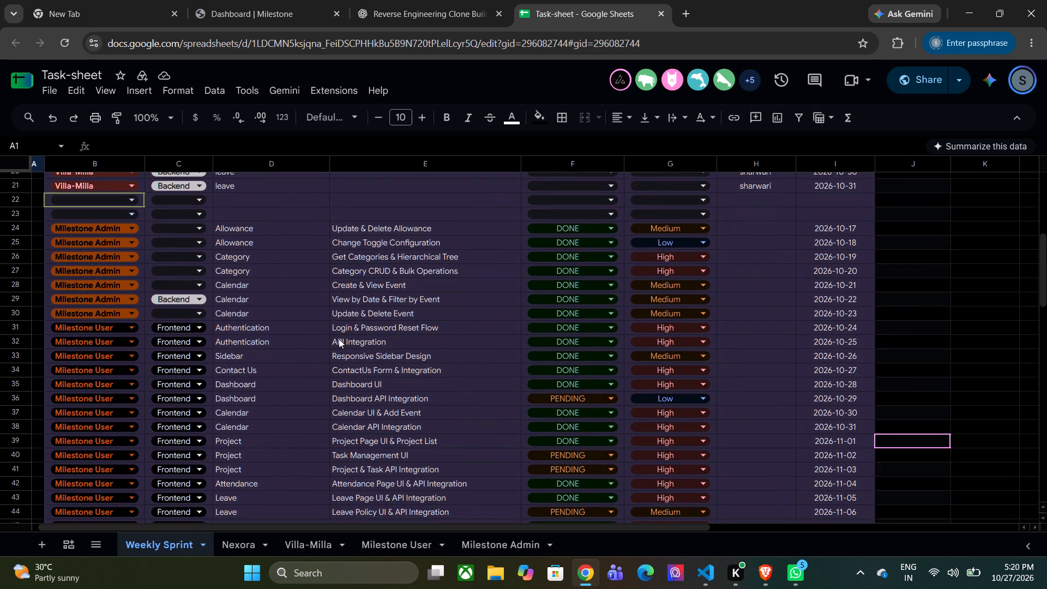
scroll(339, 339, down, 2)
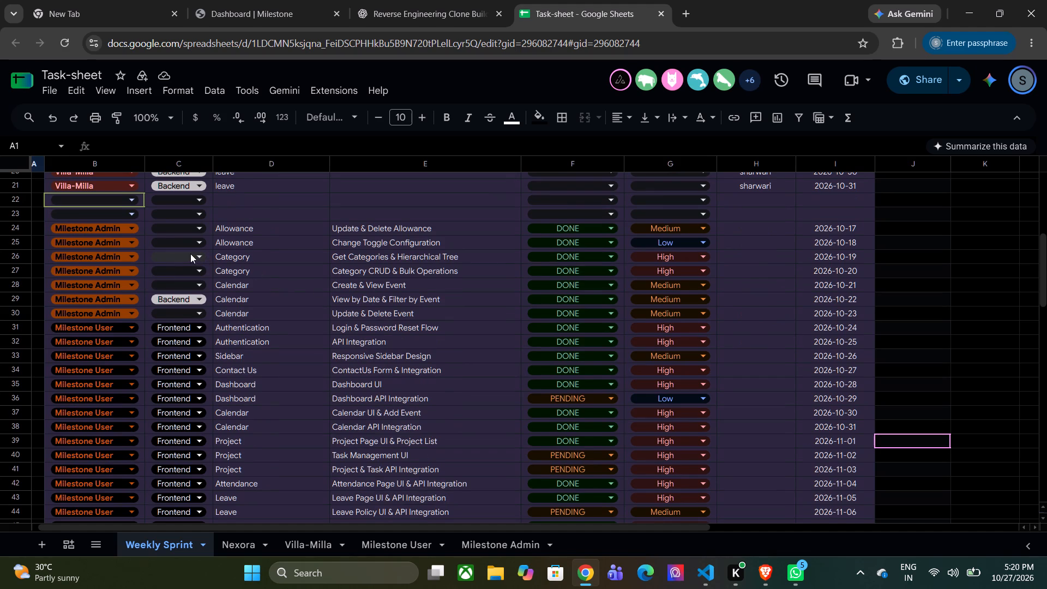
click(189, 225)
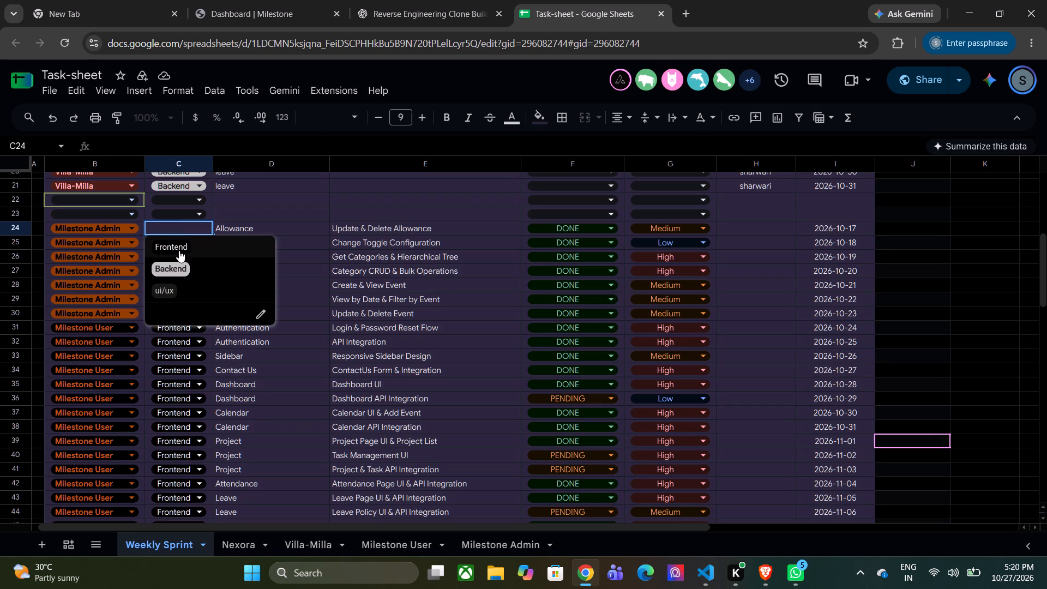
click(179, 246)
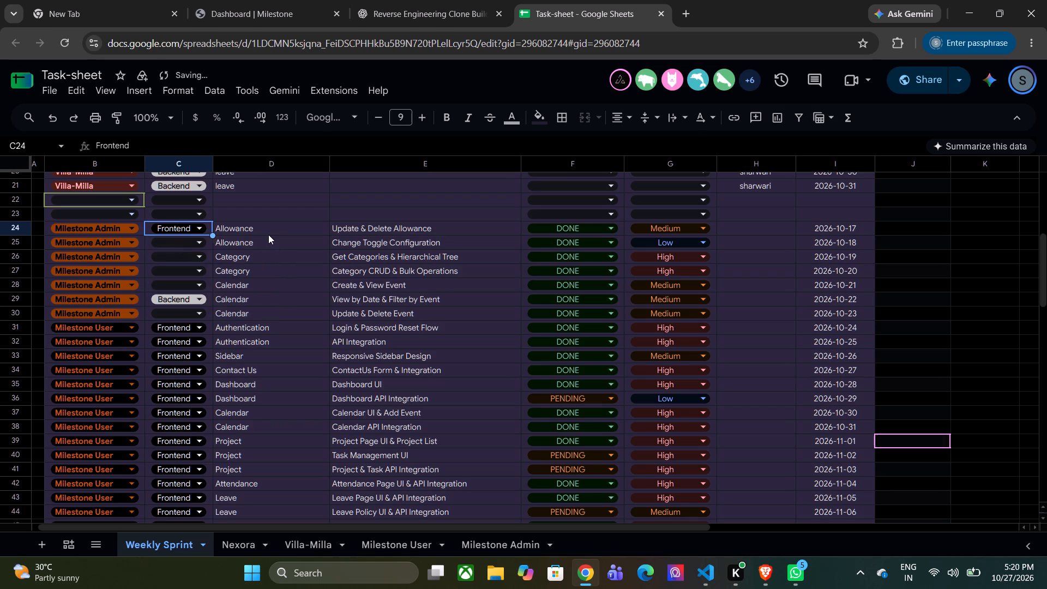
Check the Client Finance page under Sales in the Milestone admin site and return to the task sheet.
click(277, 231)
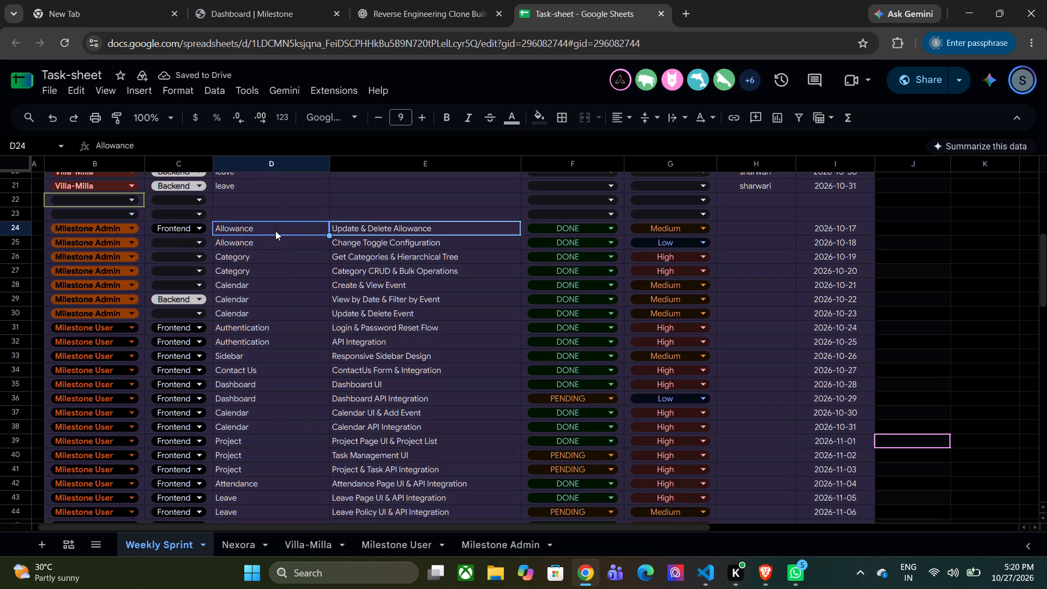
click(251, 7)
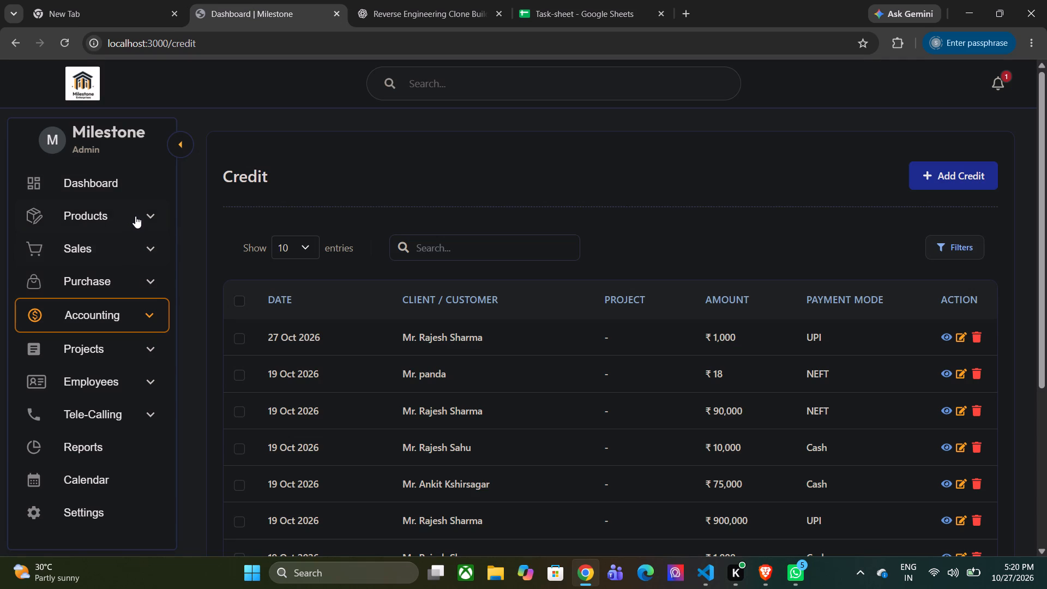
click(131, 237)
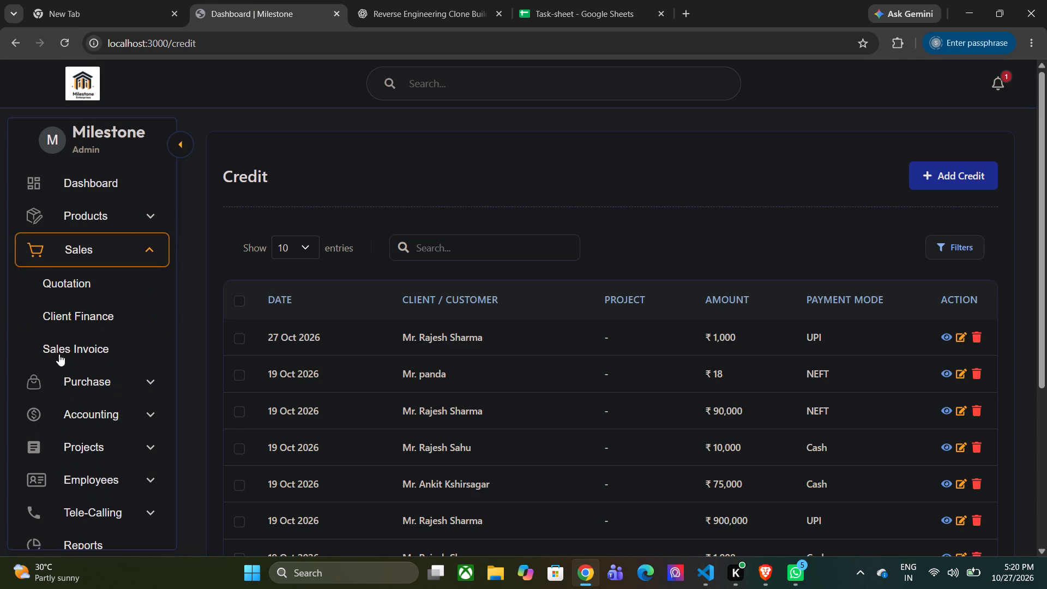
click(97, 314)
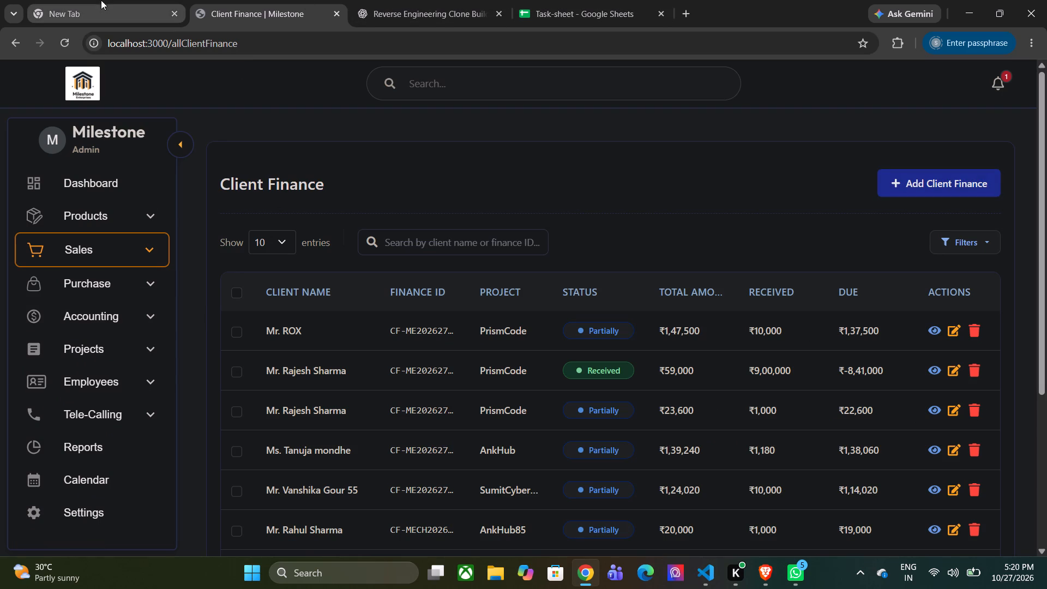
click(541, 0)
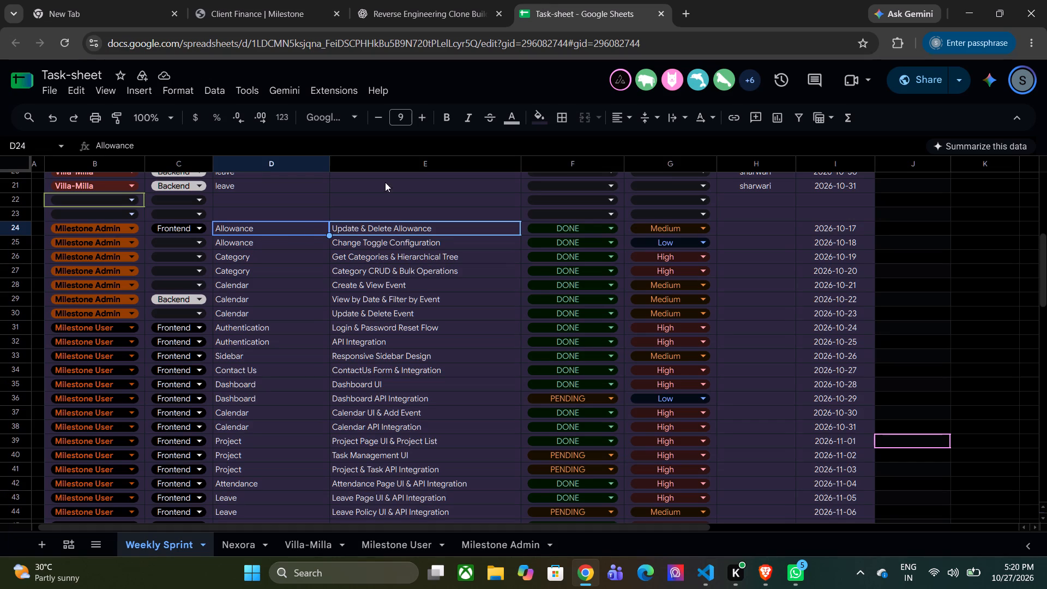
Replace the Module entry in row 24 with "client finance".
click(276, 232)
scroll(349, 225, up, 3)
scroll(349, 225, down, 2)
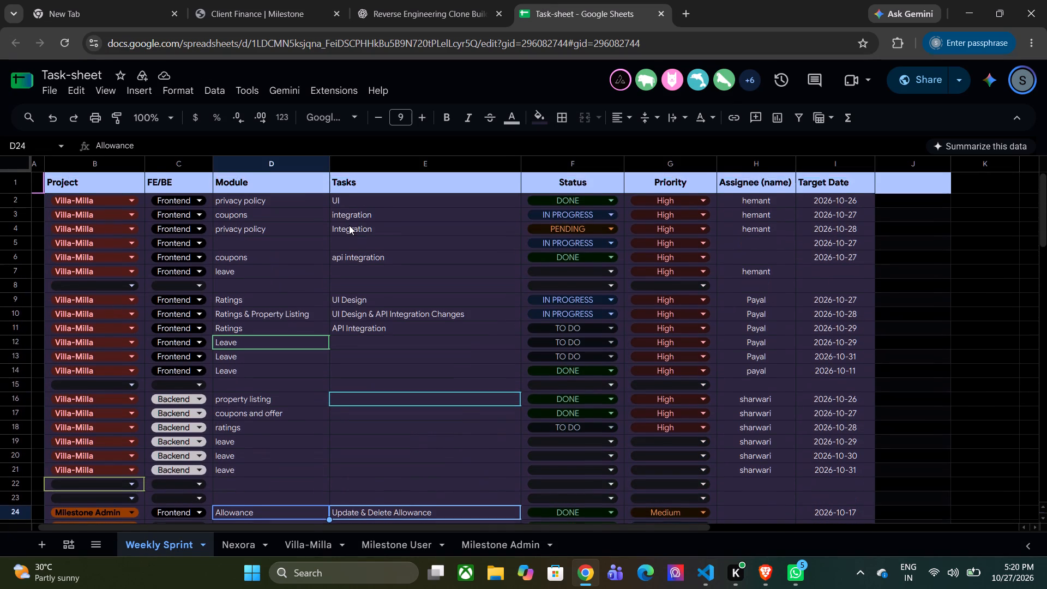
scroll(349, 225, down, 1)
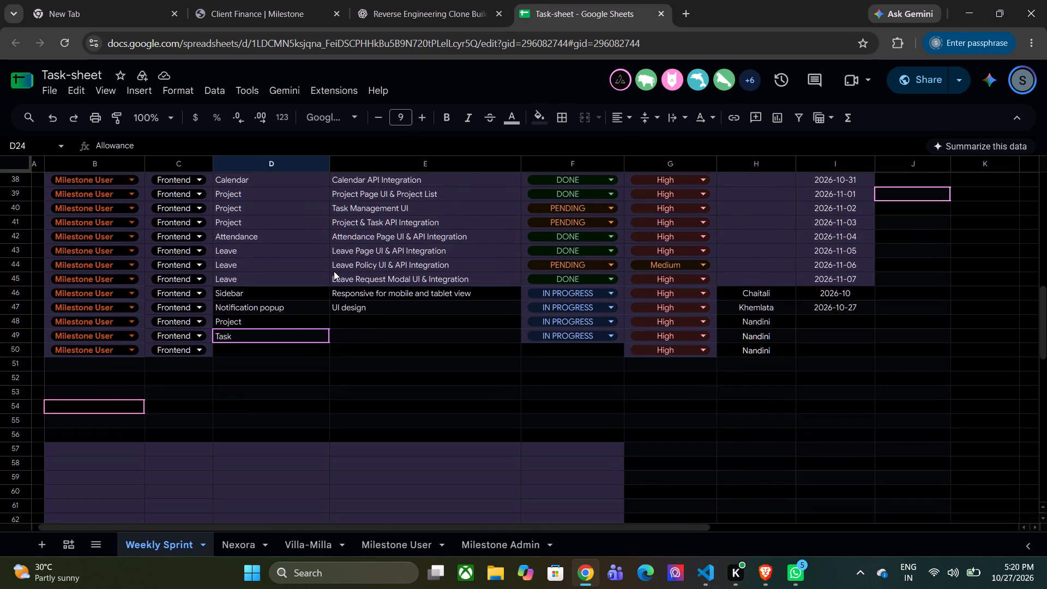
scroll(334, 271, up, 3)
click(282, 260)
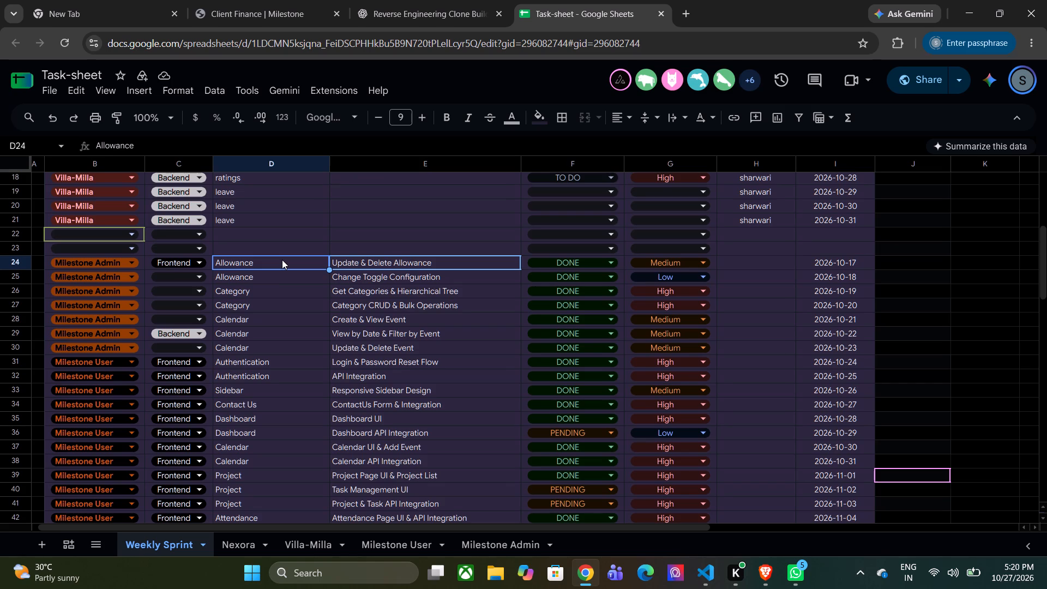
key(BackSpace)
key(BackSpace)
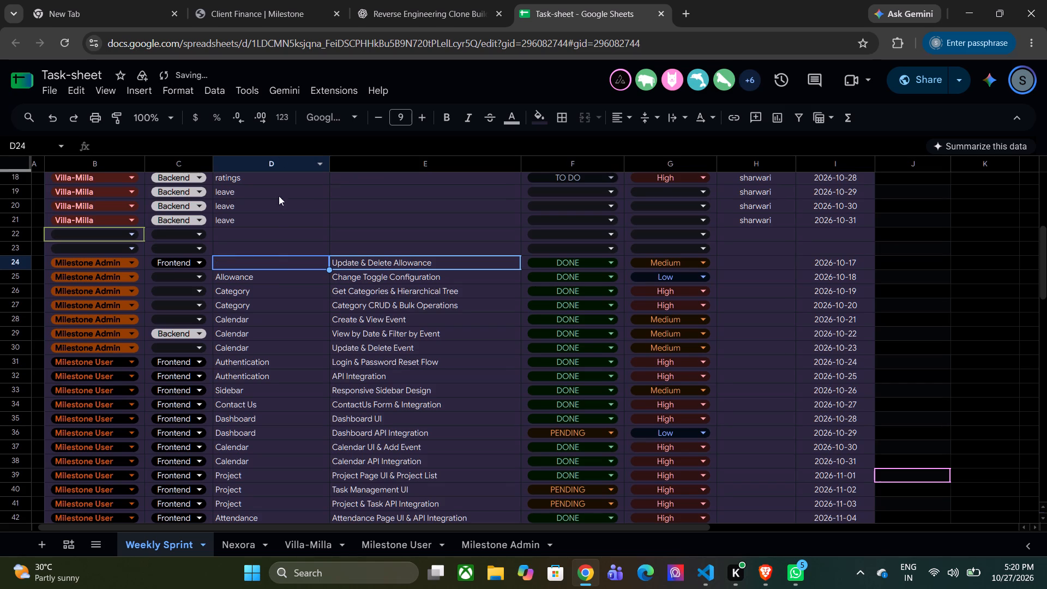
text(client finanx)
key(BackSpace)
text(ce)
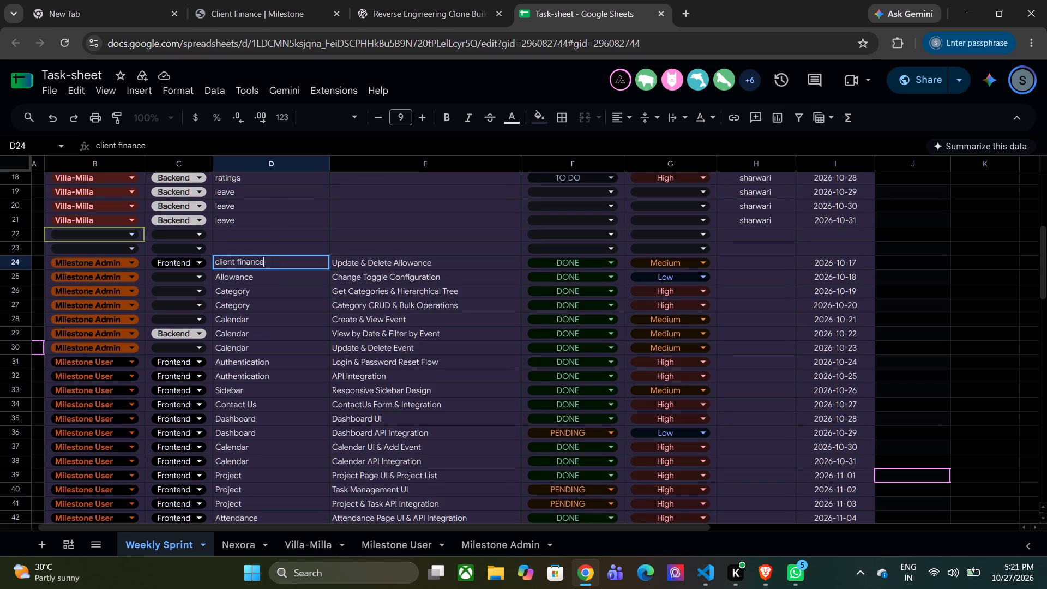
Clear the Tasks entry in row 24.
click(437, 258)
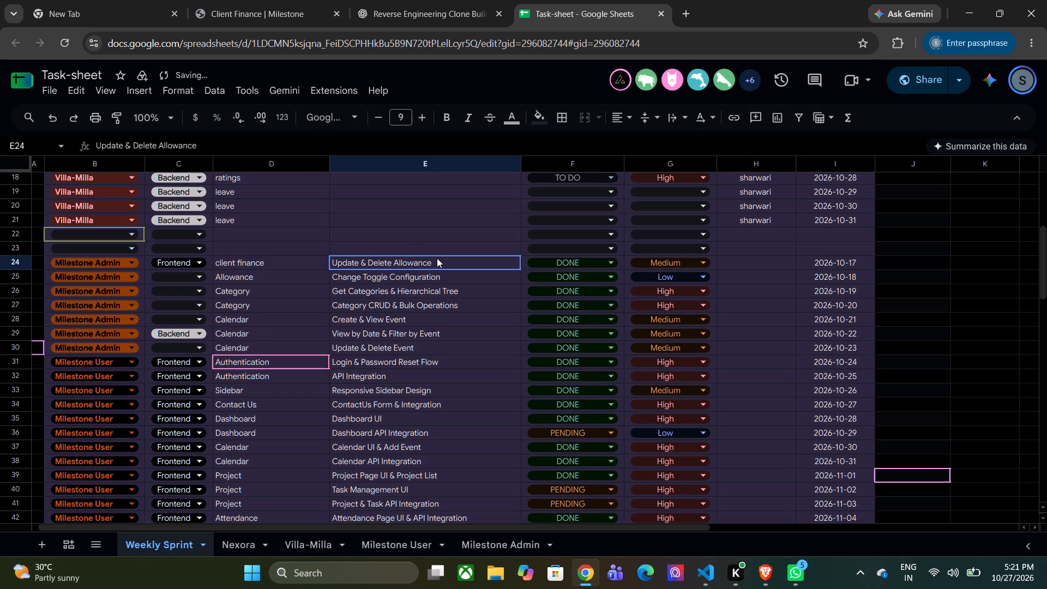
key(BackSpace)
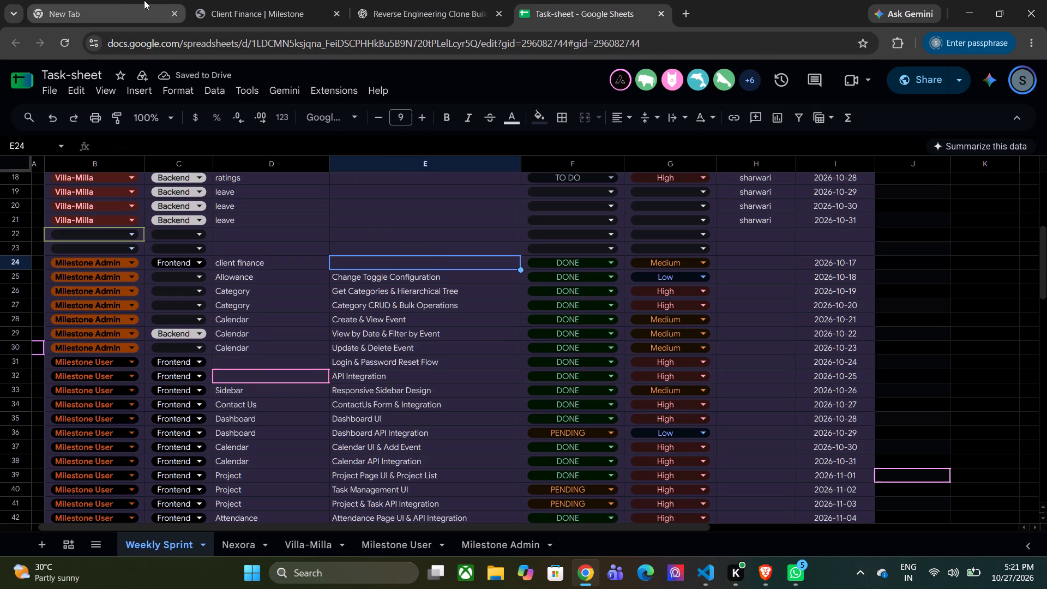
Open the first Client Finance record for editing in the Milestone site and review its product totals, credits and debits.
click(247, 5)
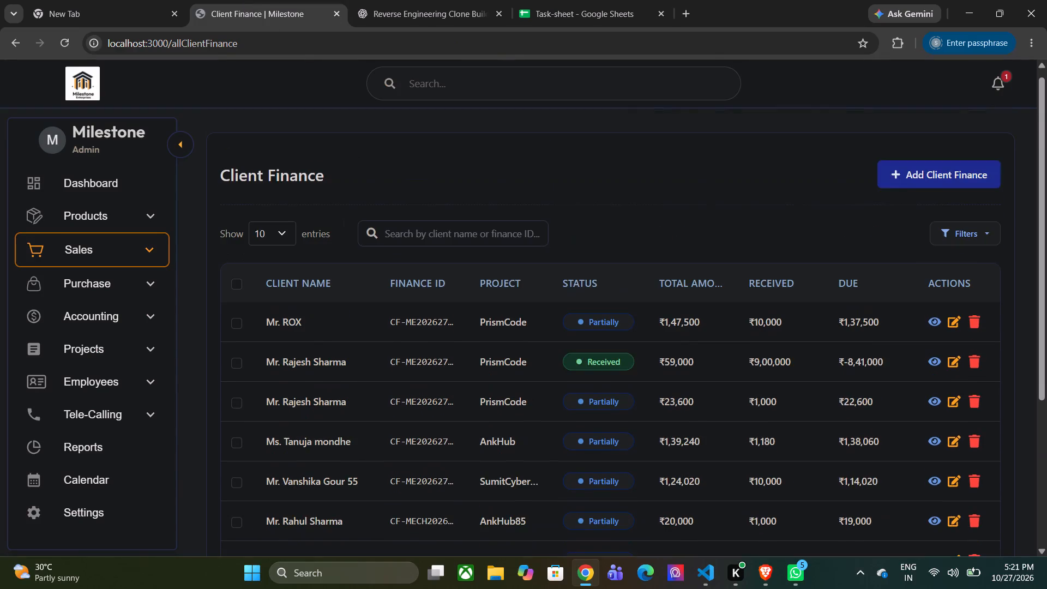
click(951, 329)
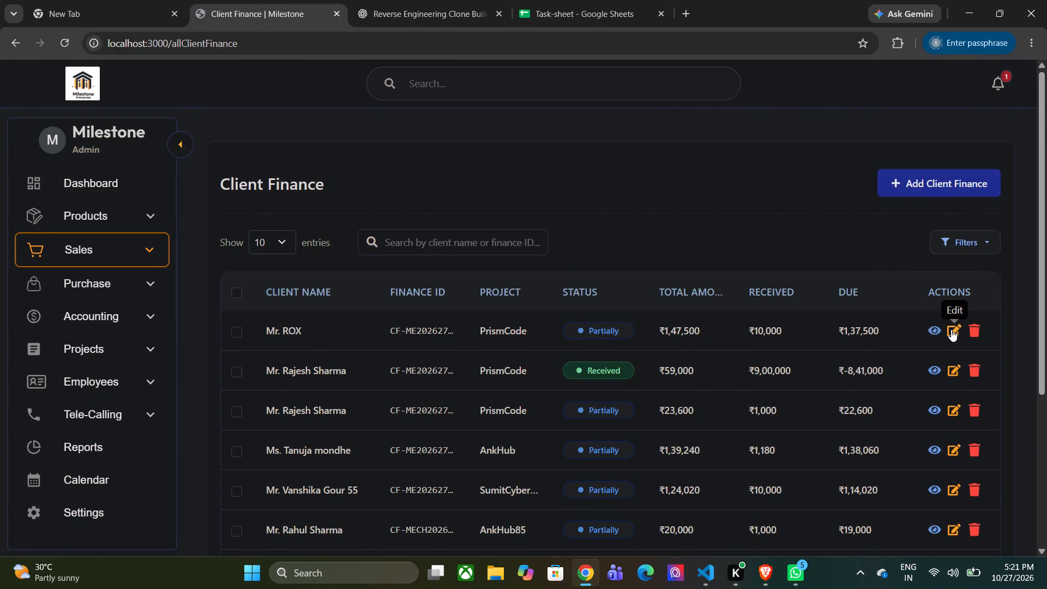
scroll(737, 396, down, 13)
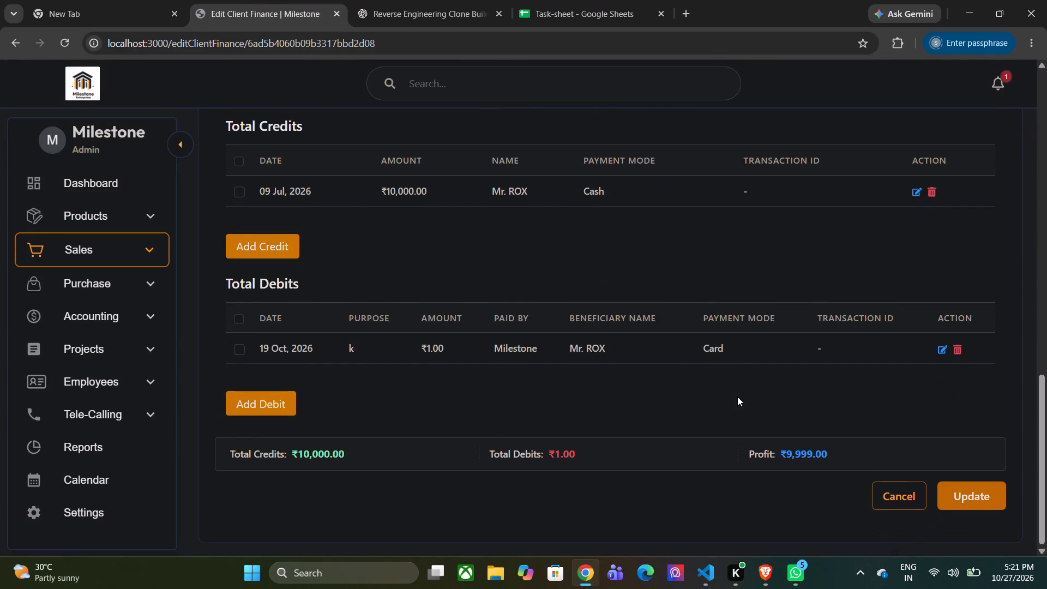
scroll(737, 396, up, 4)
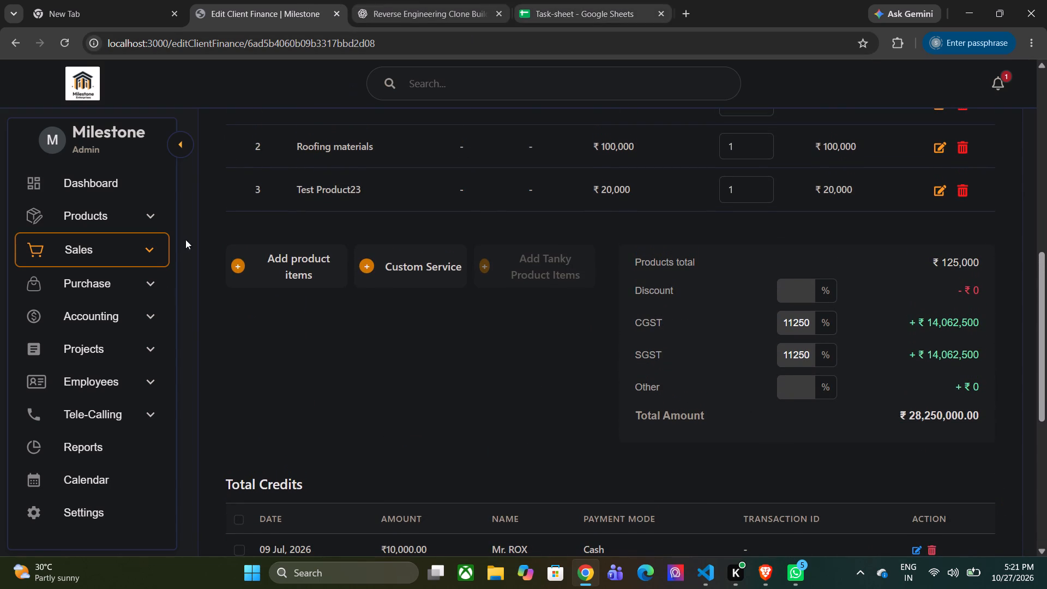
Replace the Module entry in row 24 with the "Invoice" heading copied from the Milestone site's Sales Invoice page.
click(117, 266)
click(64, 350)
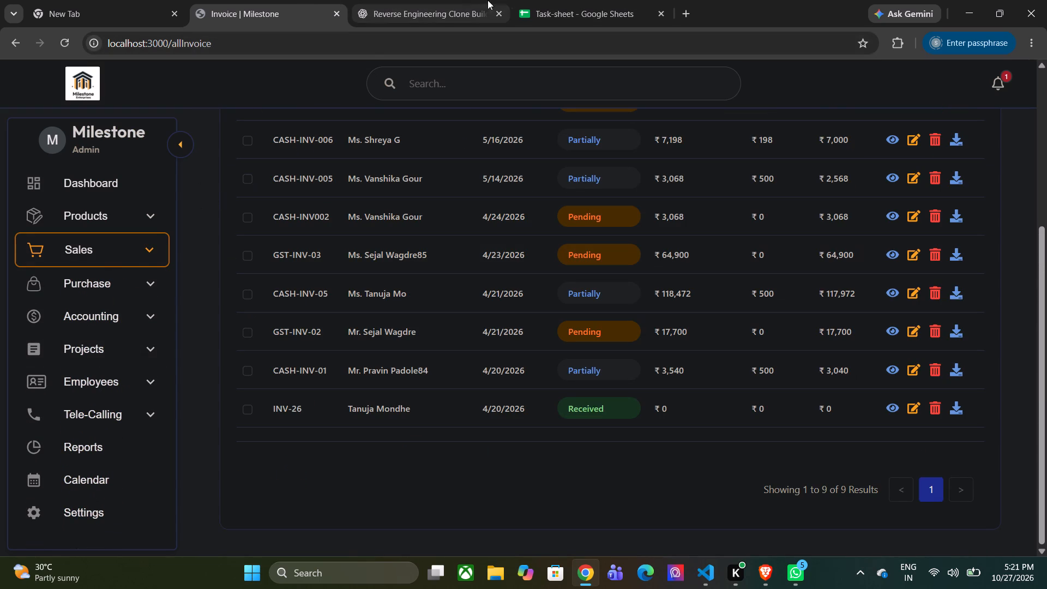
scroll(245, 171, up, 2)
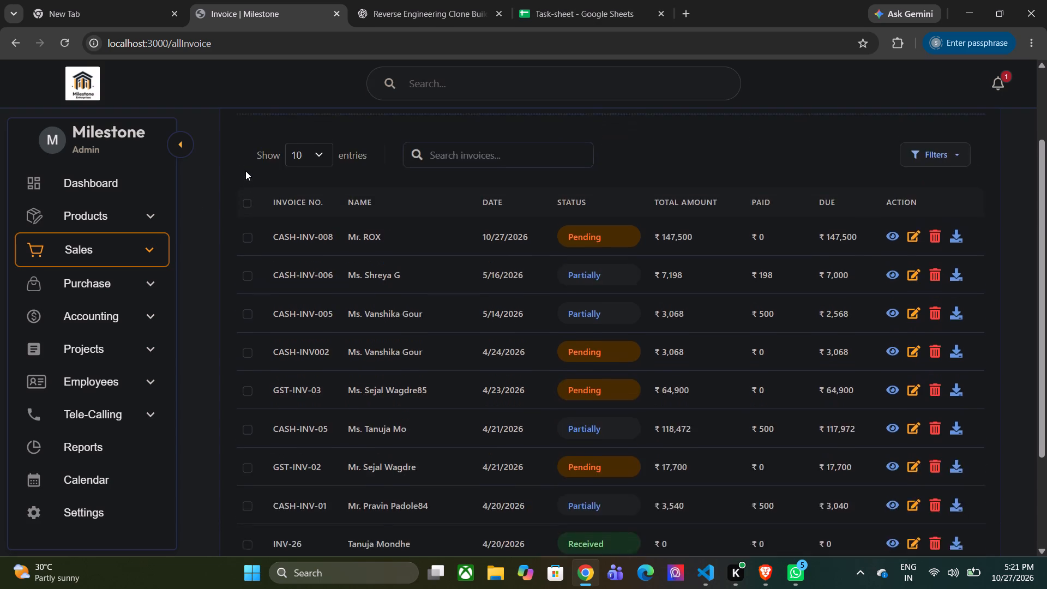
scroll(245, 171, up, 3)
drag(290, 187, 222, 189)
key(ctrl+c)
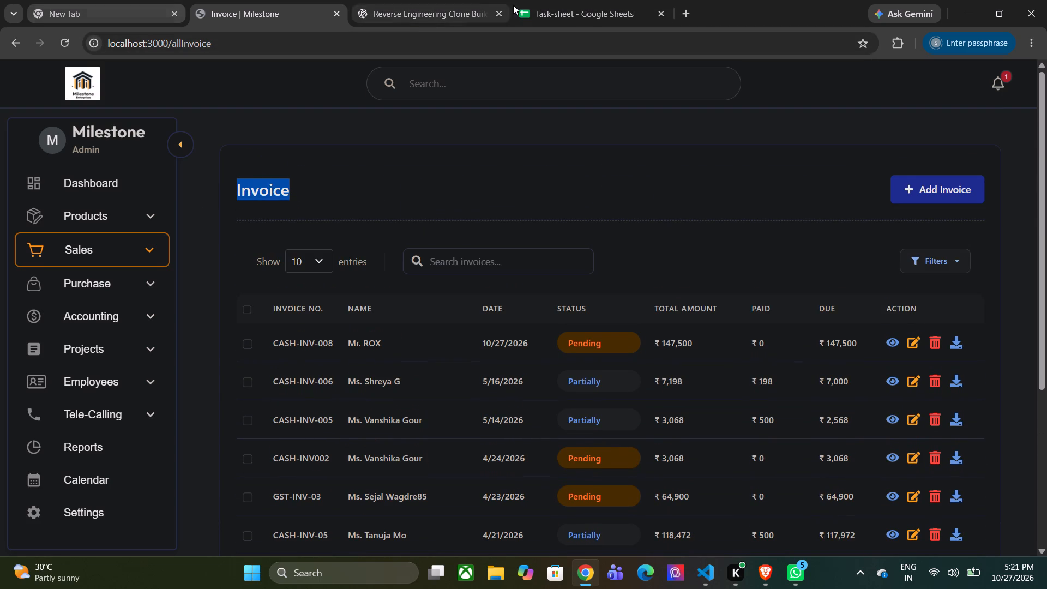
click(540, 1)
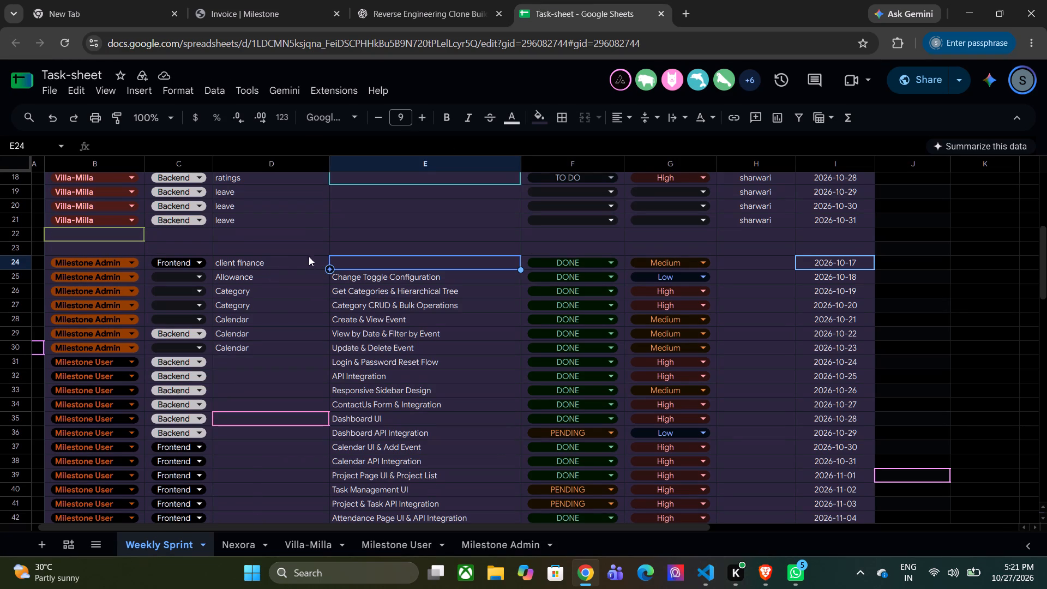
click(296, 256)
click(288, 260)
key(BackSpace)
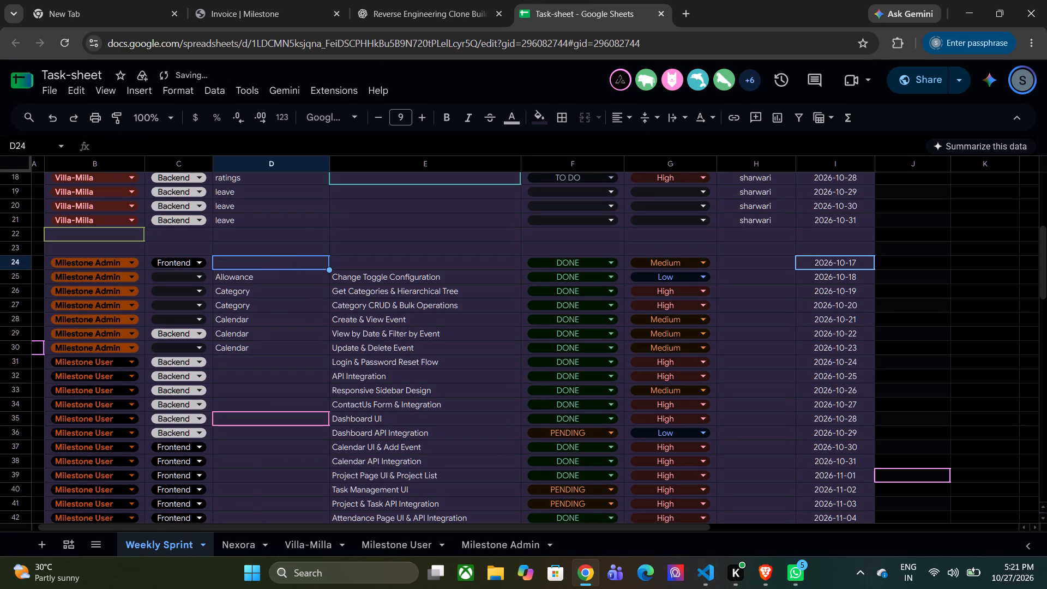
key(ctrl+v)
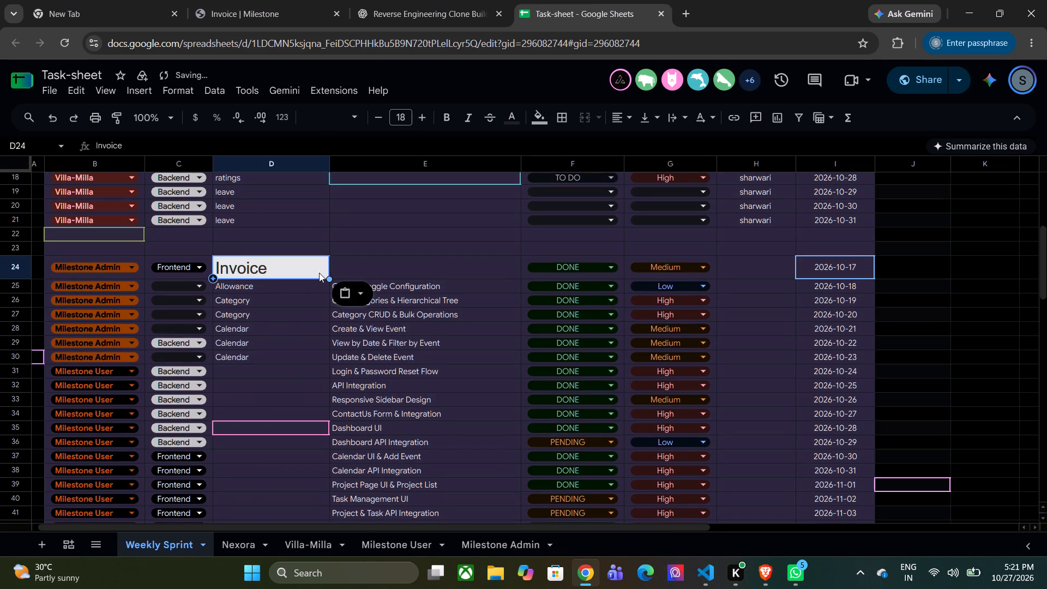
Clear the pasted heading from the Module cell in row 24.
key(BackSpace)
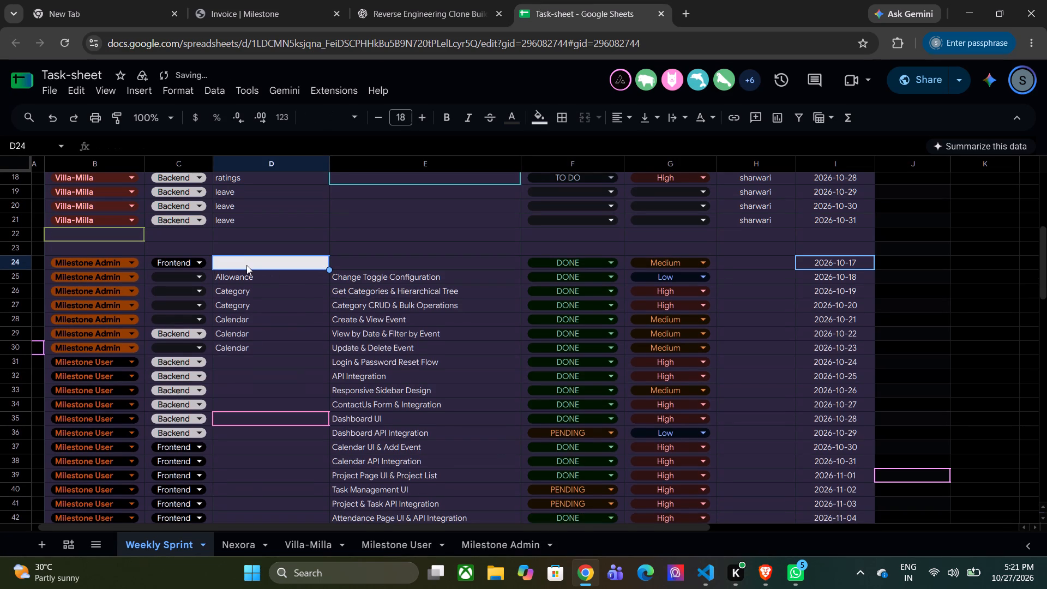
click(246, 265)
key(BackSpace)
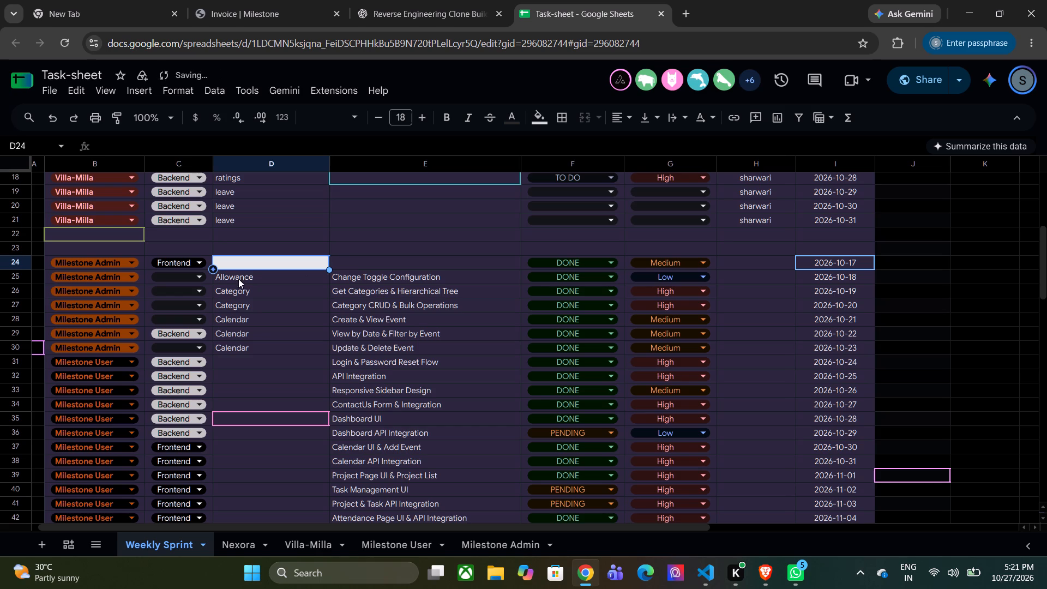
Fill the empty Module cell in row 24 with an AI-generated value based on the table context.
click(216, 271)
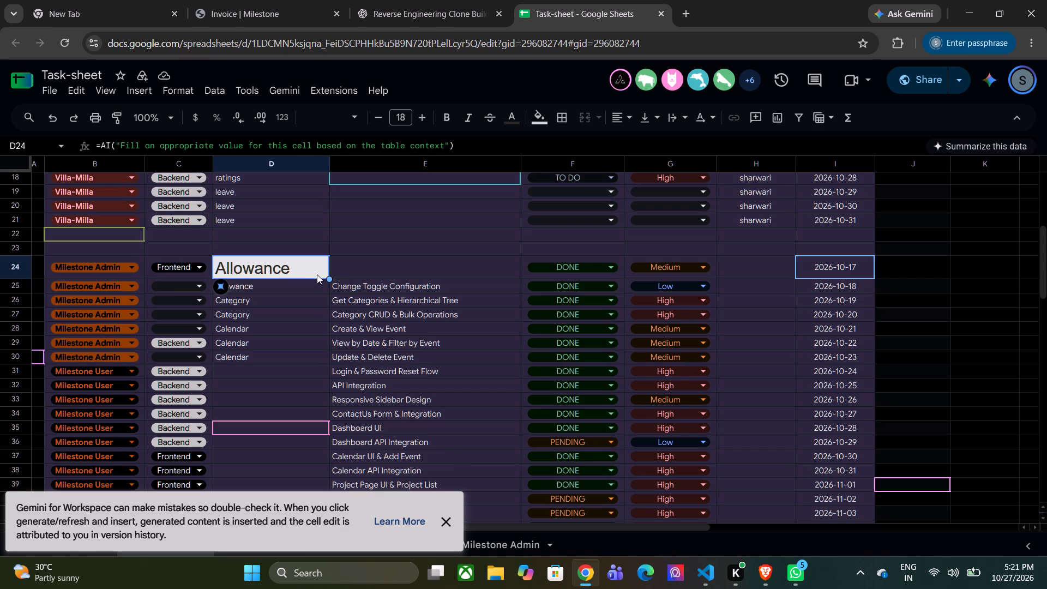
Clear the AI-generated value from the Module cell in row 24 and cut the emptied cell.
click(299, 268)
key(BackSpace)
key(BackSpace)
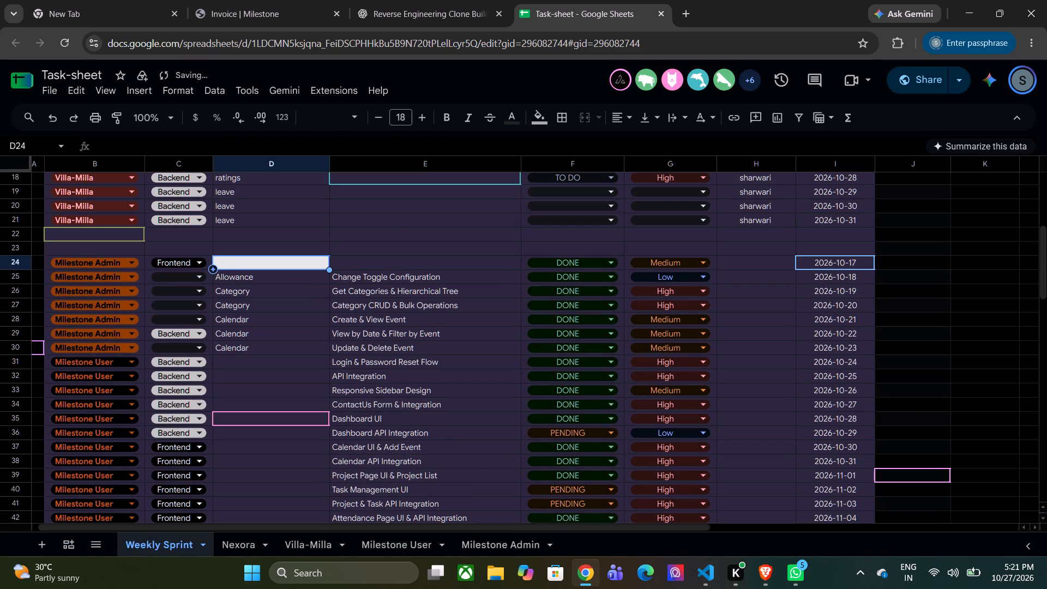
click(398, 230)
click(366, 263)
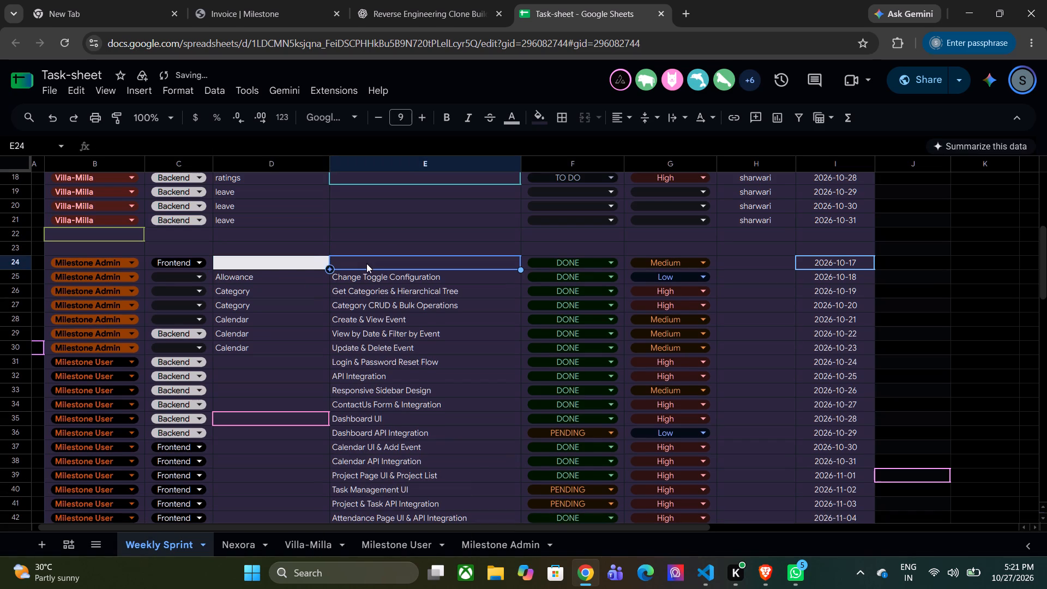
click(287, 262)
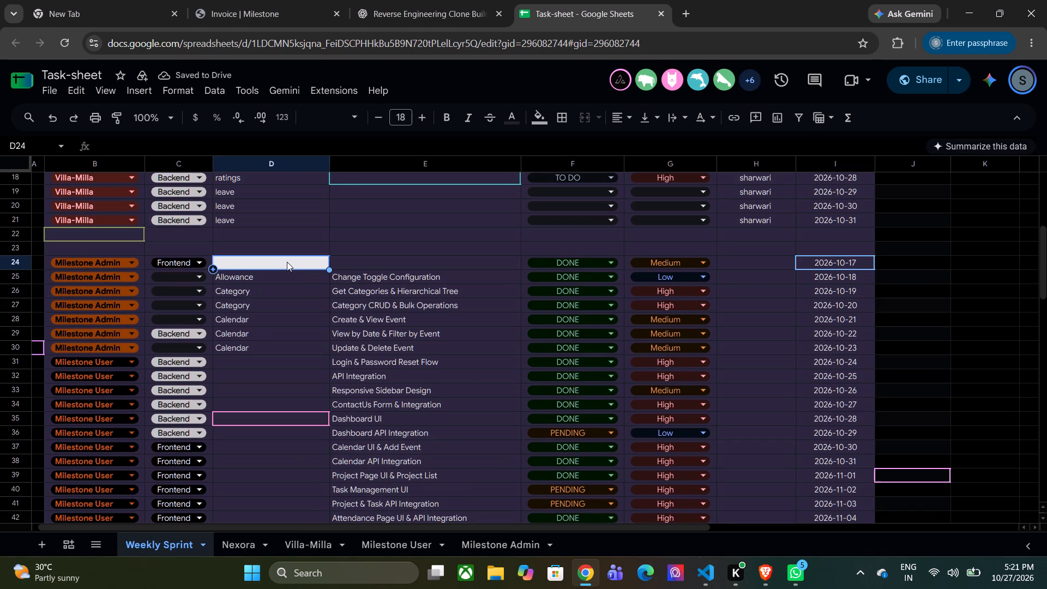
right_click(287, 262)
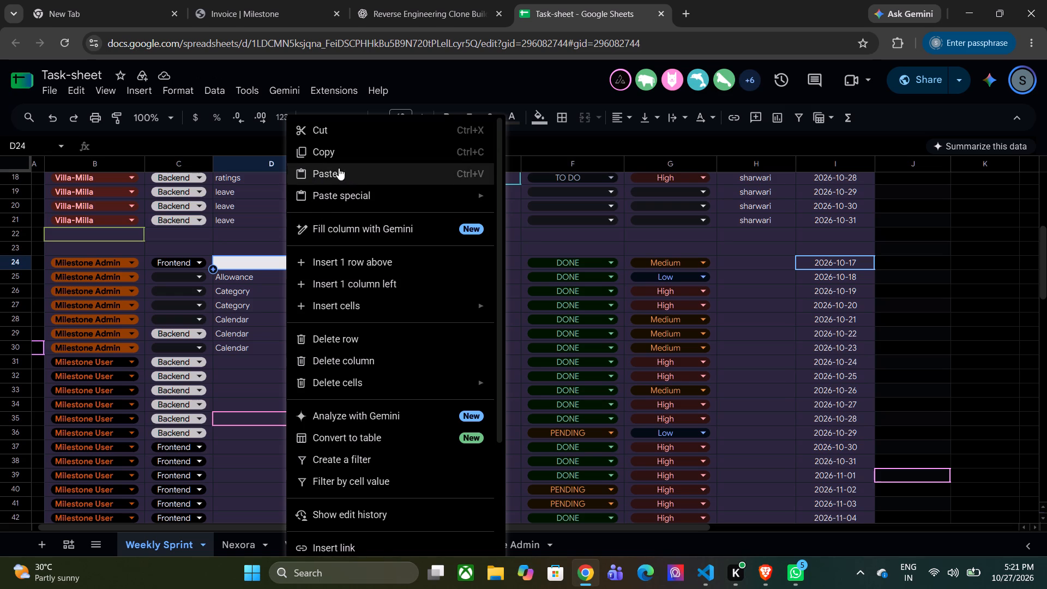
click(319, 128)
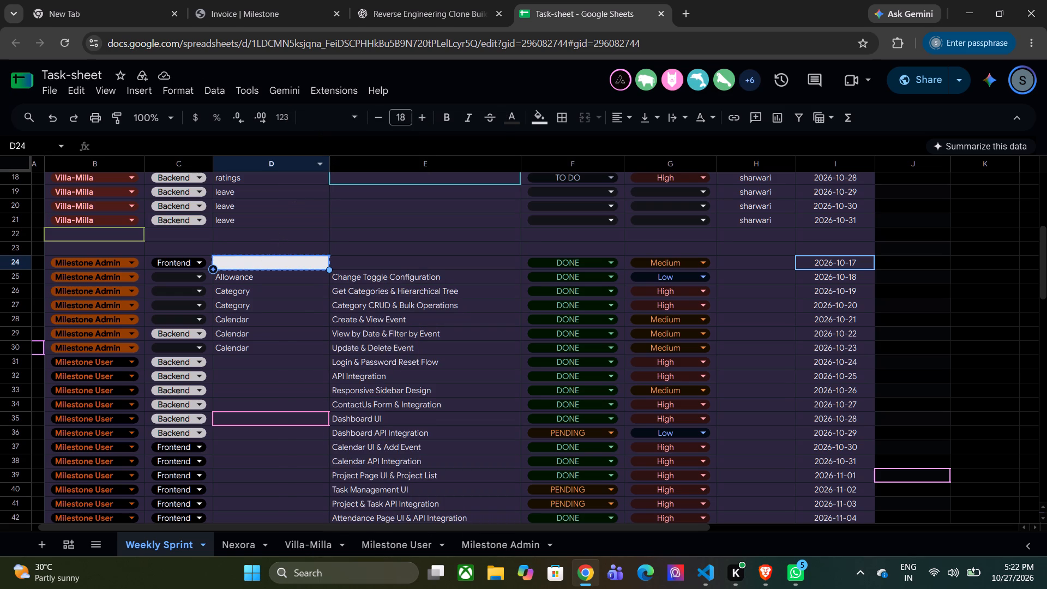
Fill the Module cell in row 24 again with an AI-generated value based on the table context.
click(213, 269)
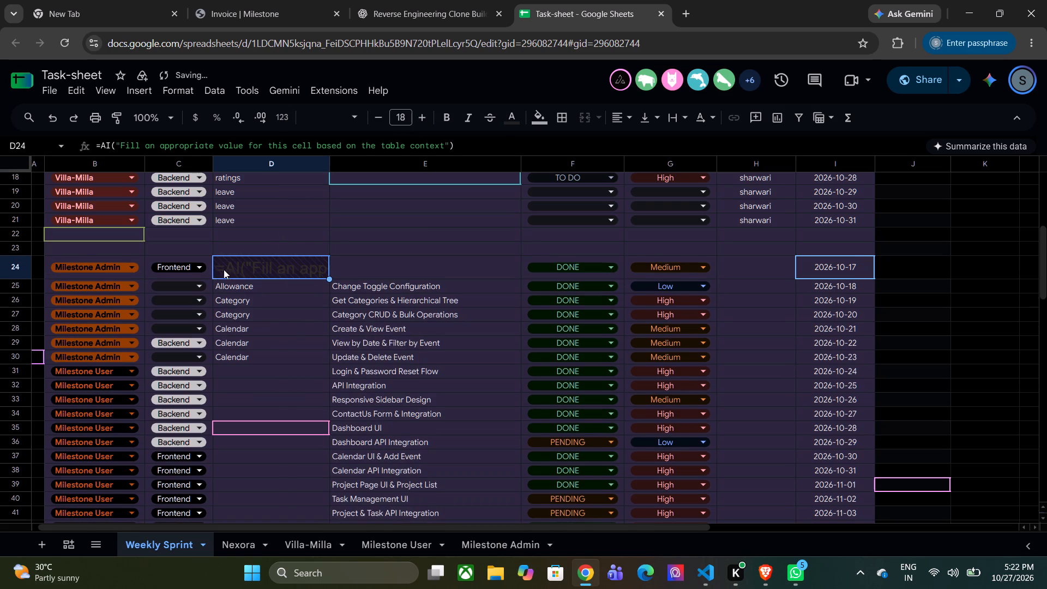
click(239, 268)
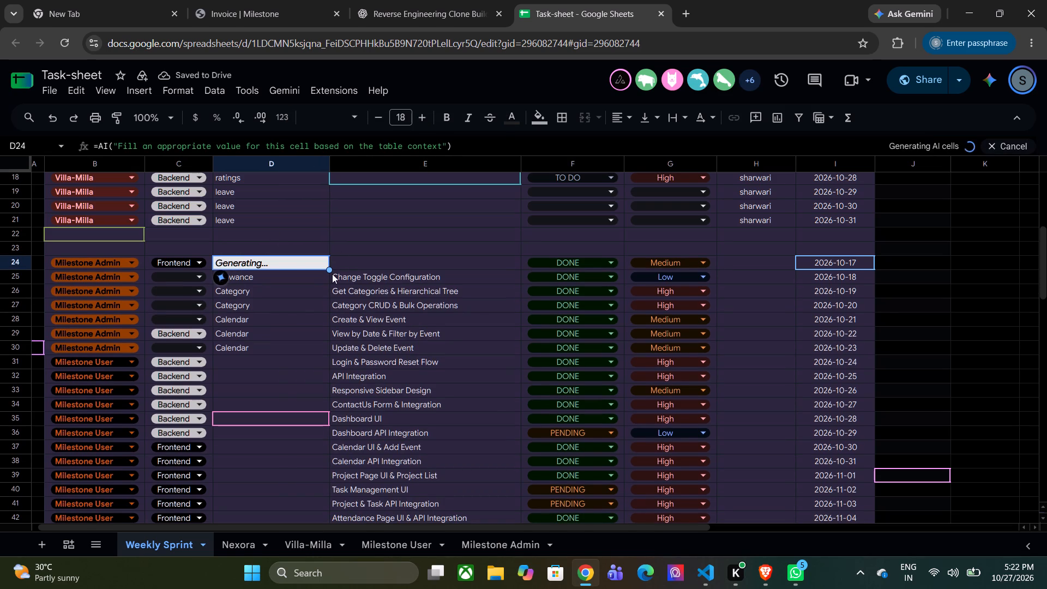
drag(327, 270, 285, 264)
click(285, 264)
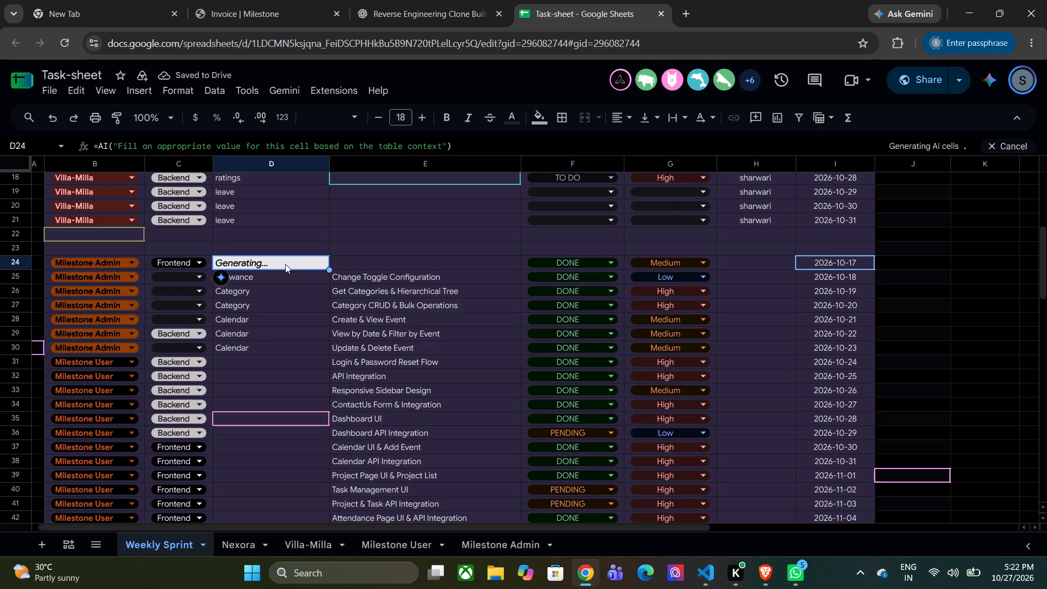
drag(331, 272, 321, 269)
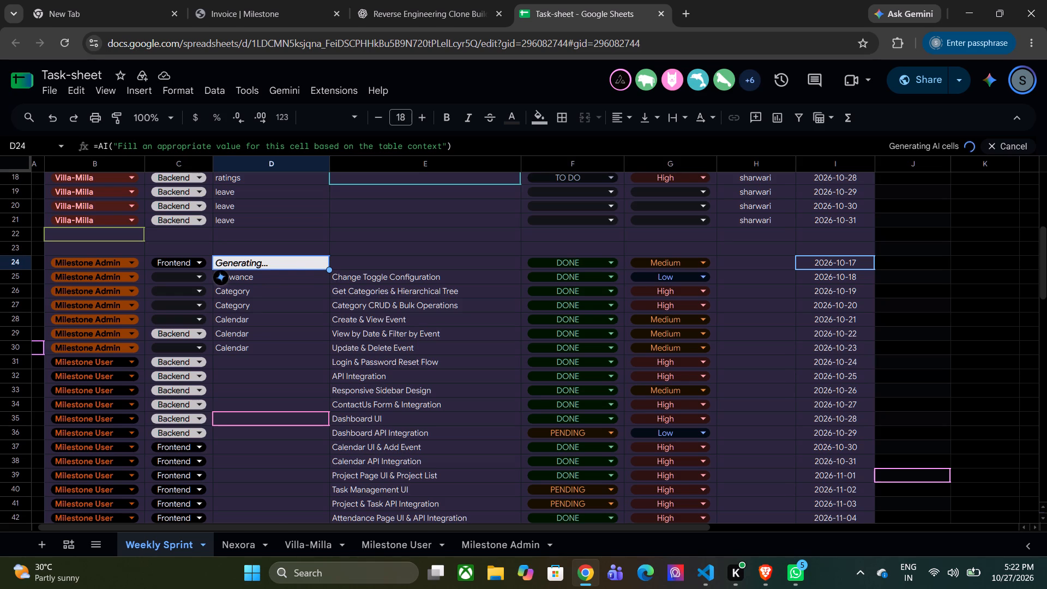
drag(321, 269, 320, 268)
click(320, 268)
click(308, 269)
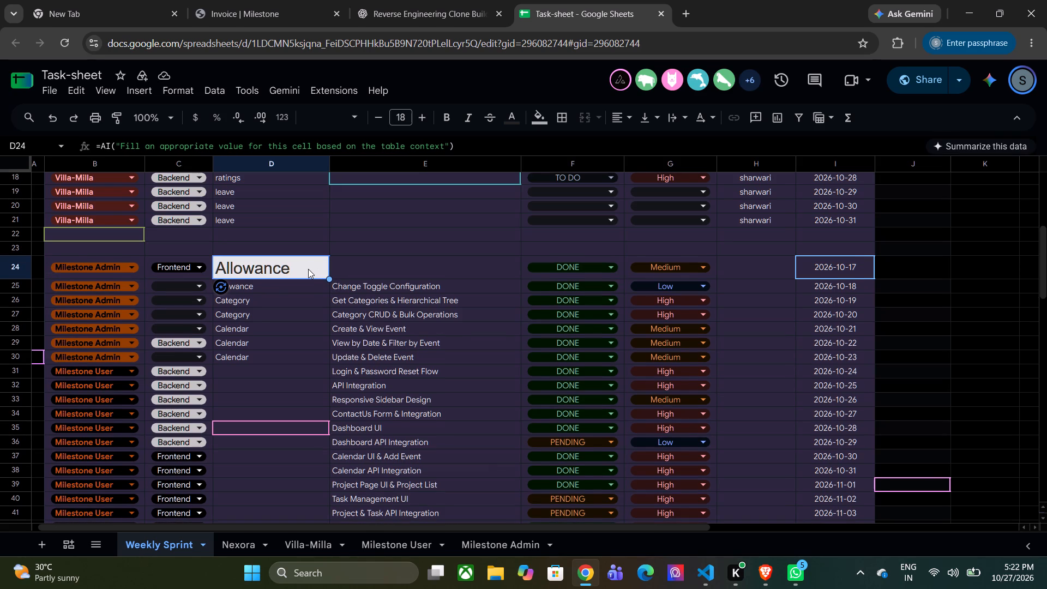
Replace the AI-generated entry in row 24's Module cell with "invoice".
key(BackSpace)
key(BackSpace)
text(in)
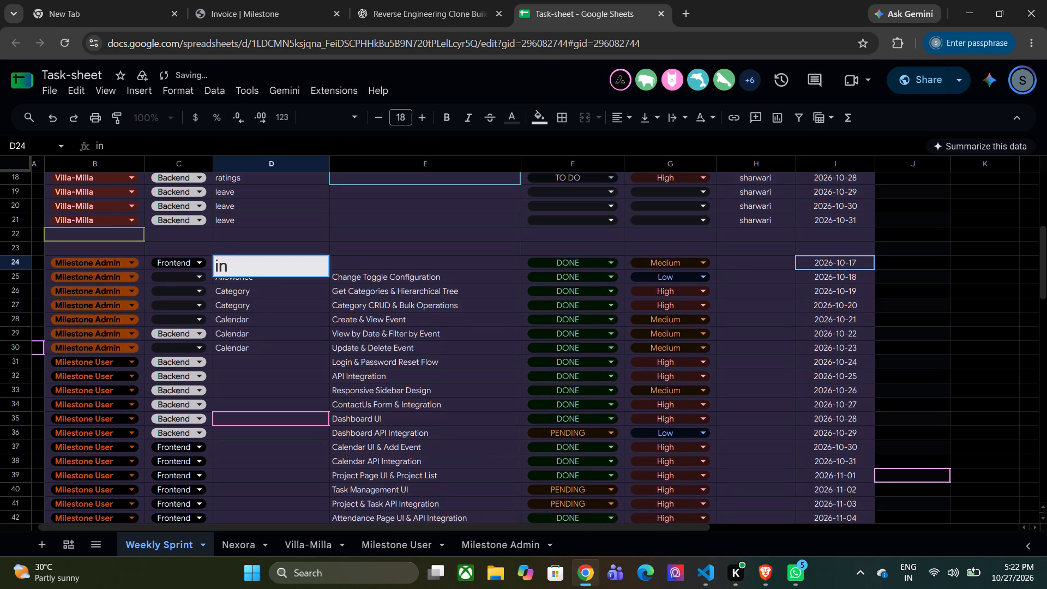
text(vo)
text(icw)
key(BackSpace)
key(e)
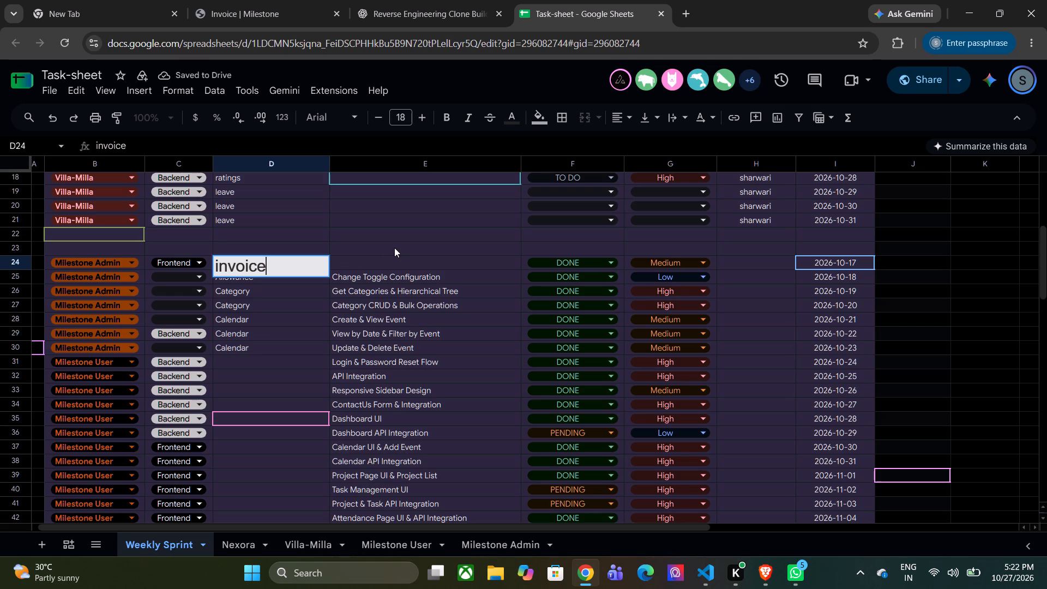
click(369, 263)
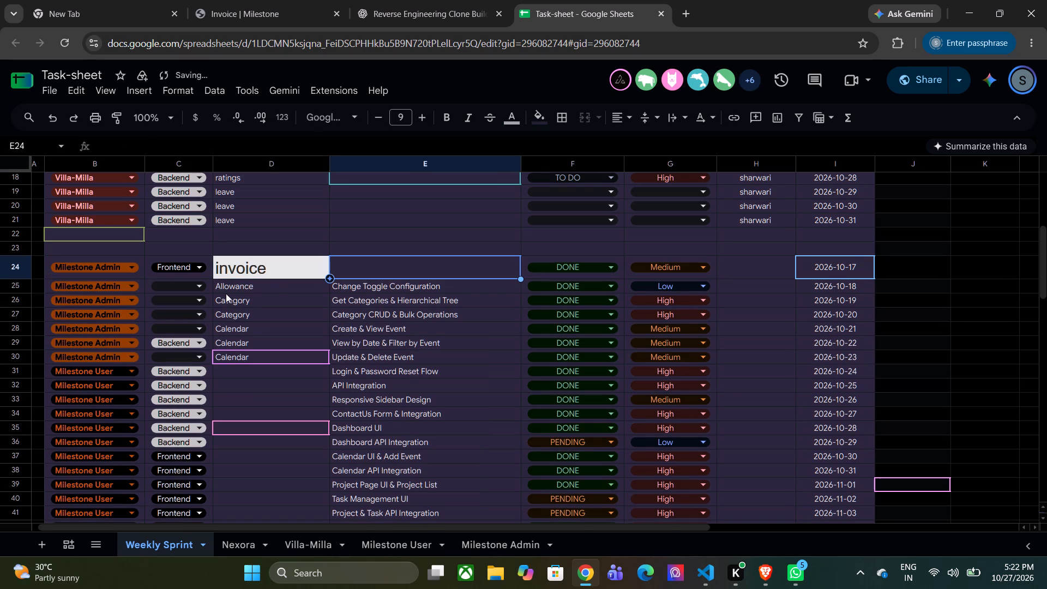
Switch to the Milestone site, open invoice CASH-INV-008 for editing, and review its product total, taxes and balance section.
scroll(208, 321, right, 1)
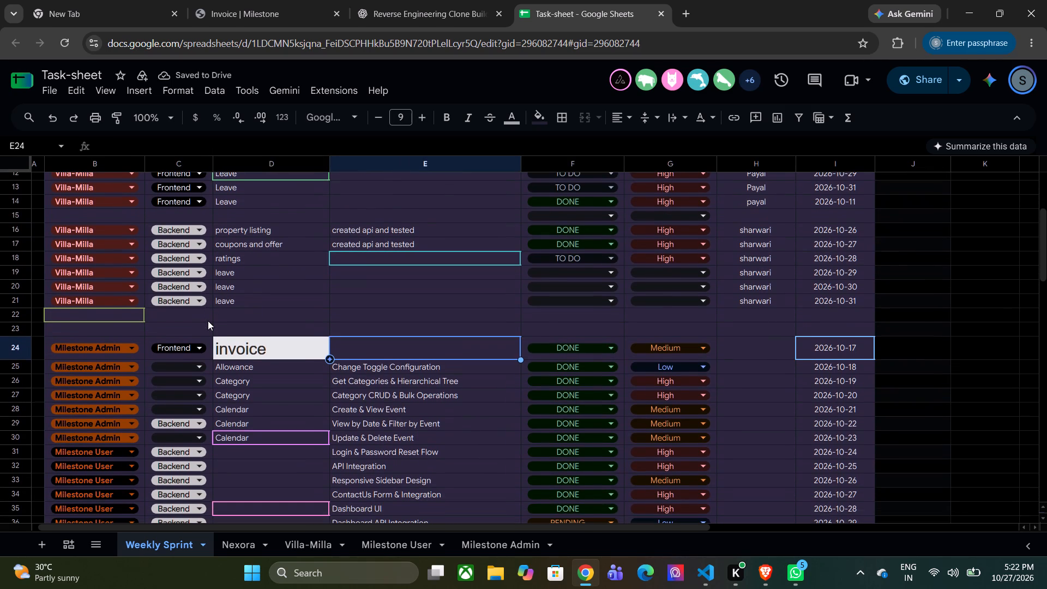
scroll(208, 321, right, 1)
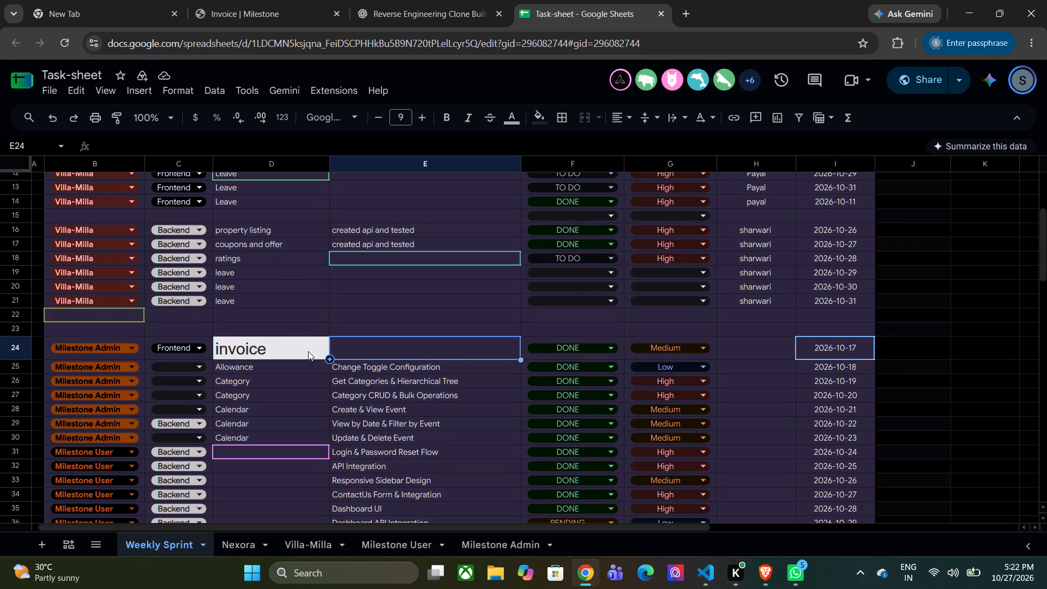
click(362, 349)
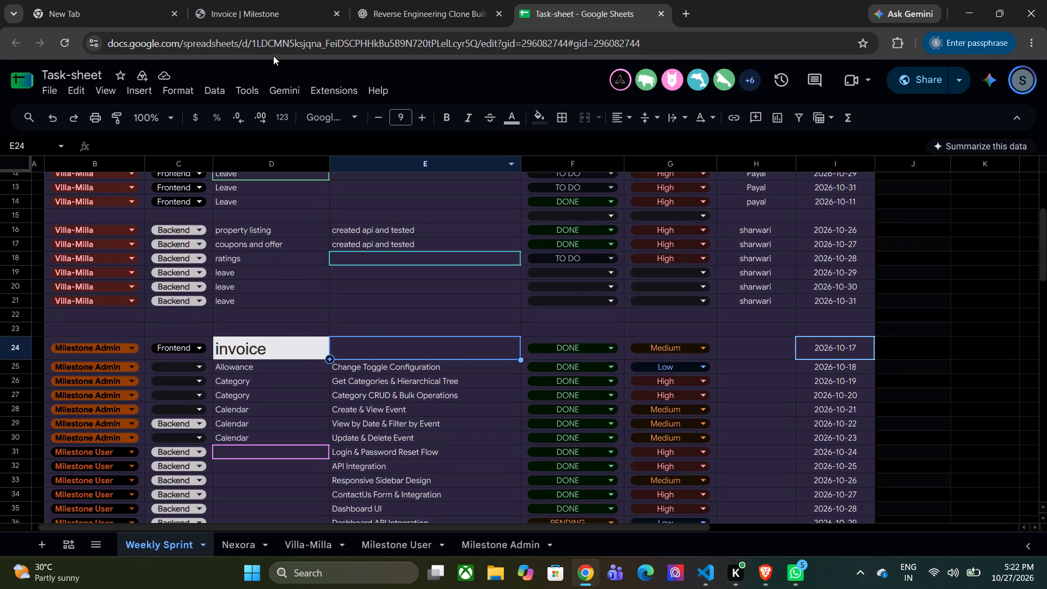
click(262, 11)
scroll(492, 283, down, 1)
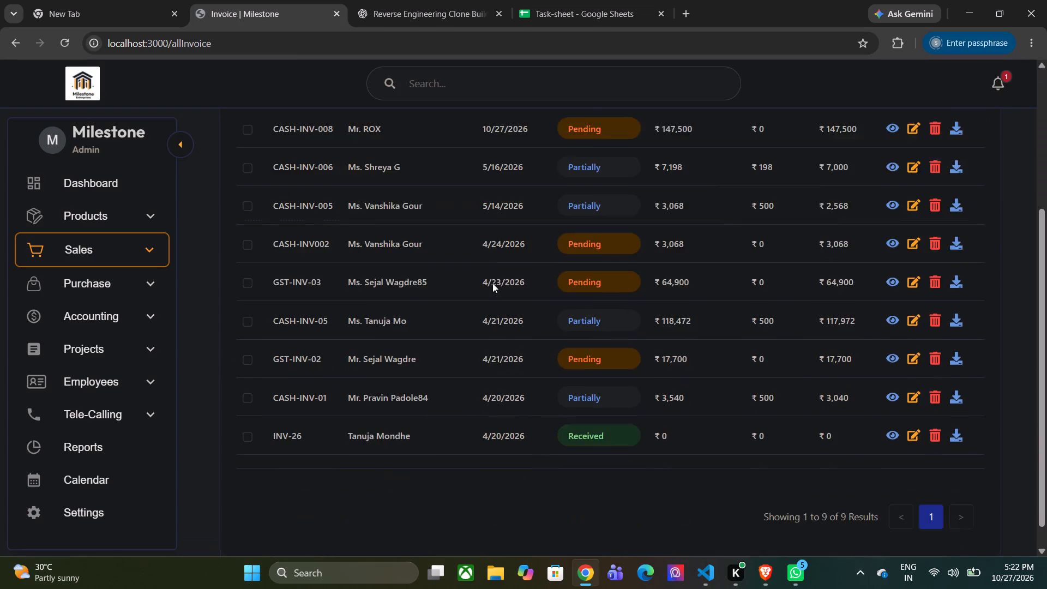
scroll(492, 283, down, 1)
click(905, 213)
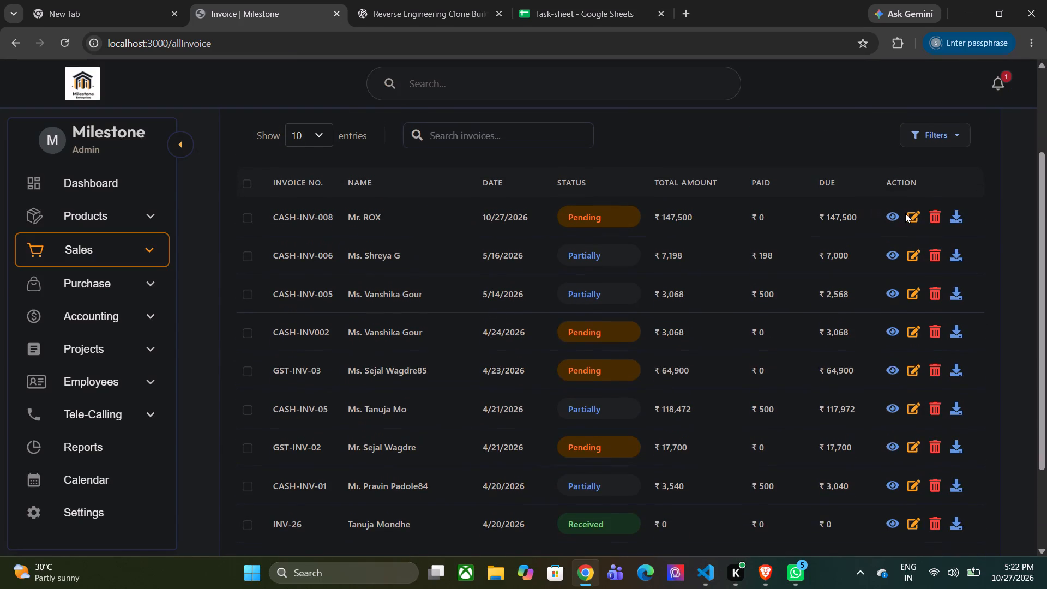
click(907, 214)
scroll(643, 326, down, 7)
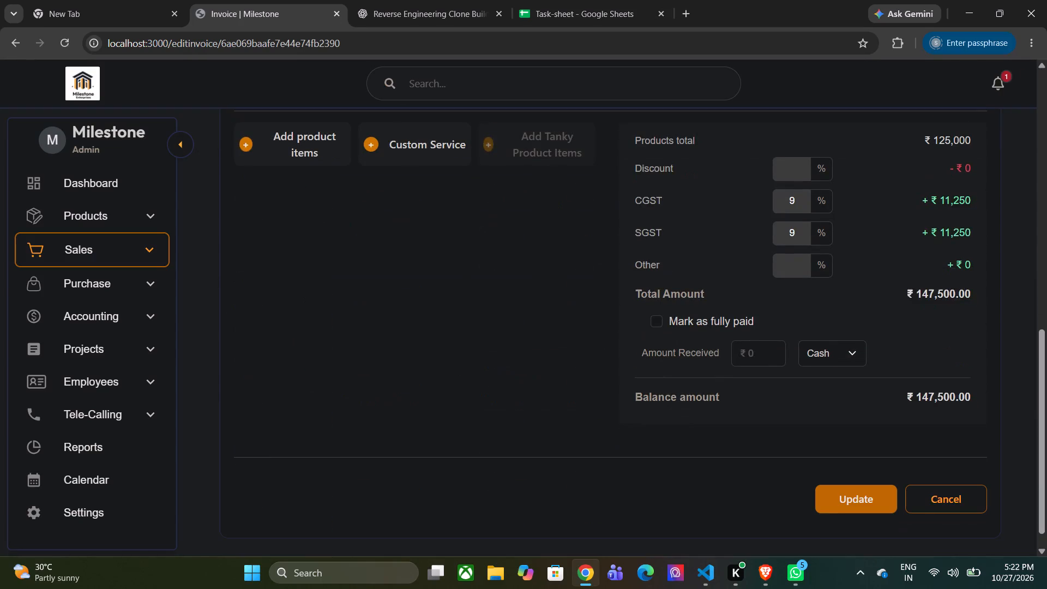
scroll(643, 326, up, 1)
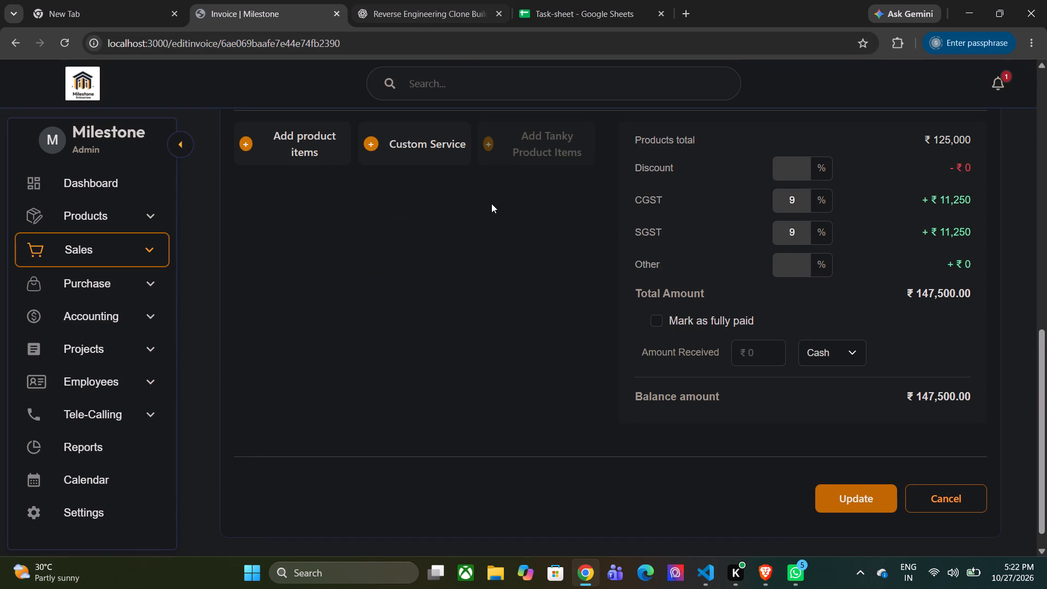
scroll(491, 203, down, 2)
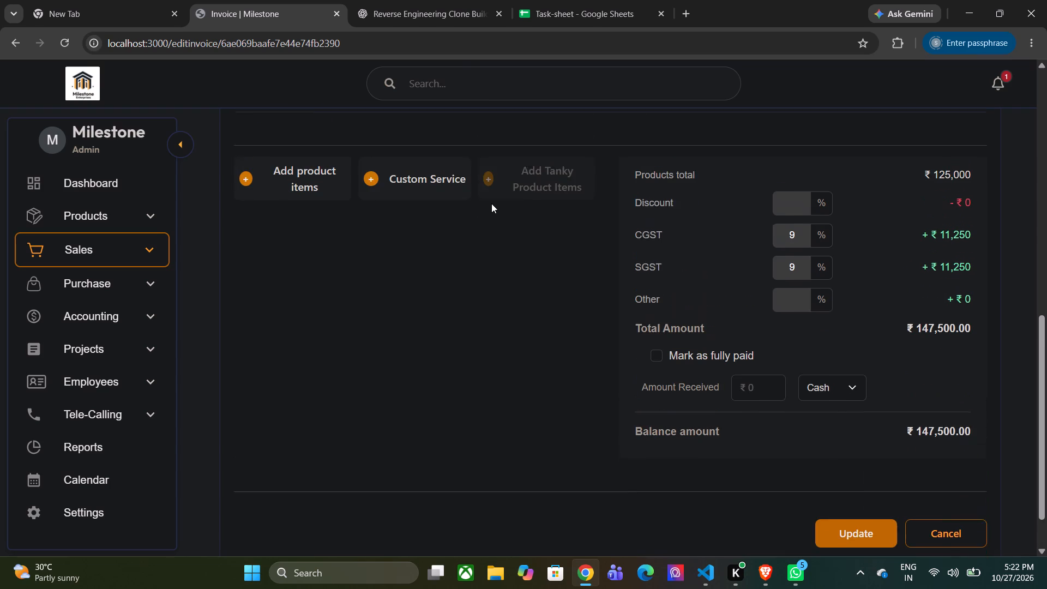
Return to the Task-sheet and begin the task description in column E of row 24 with "changes in".
click(538, 4)
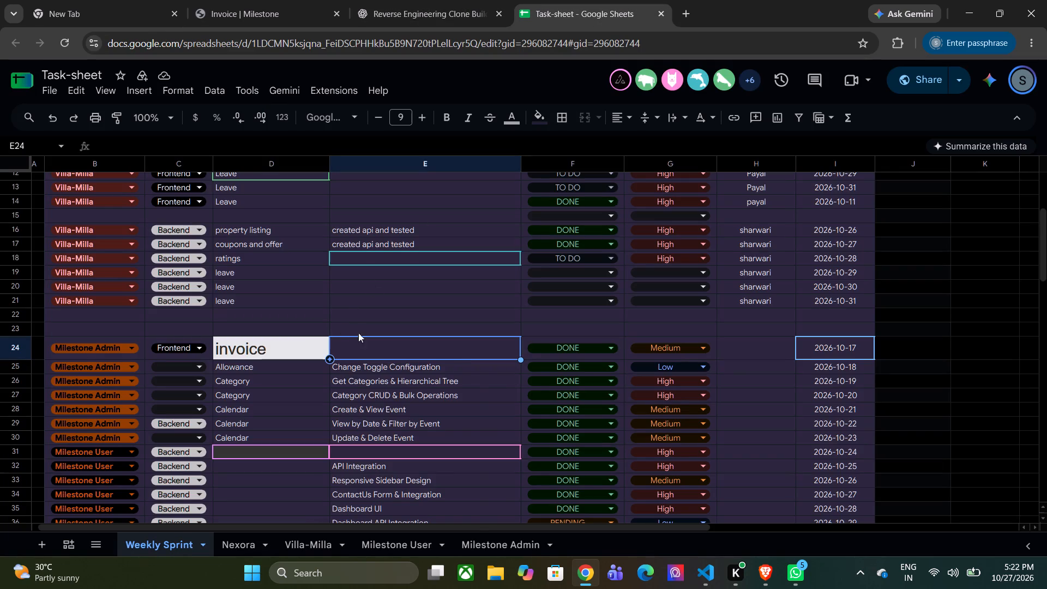
click(371, 351)
text(cn)
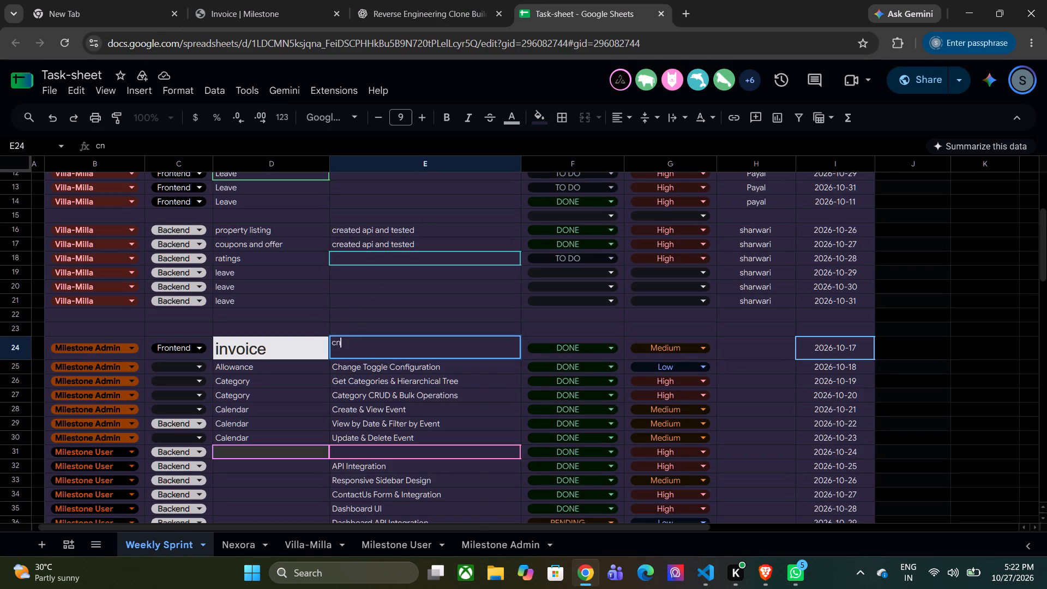
key(BackSpace)
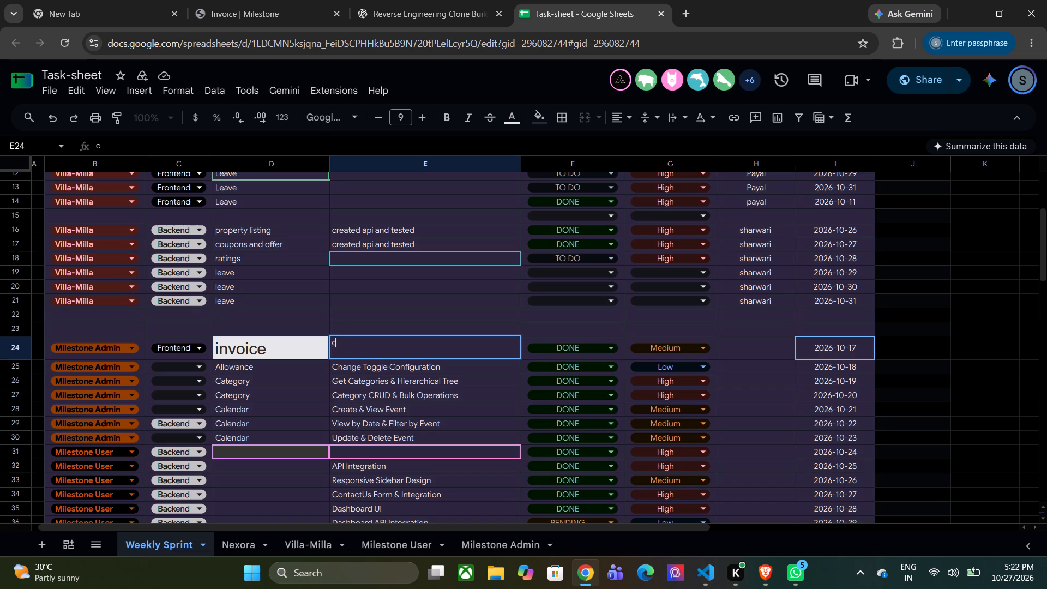
key(BackSpace)
key(Down)
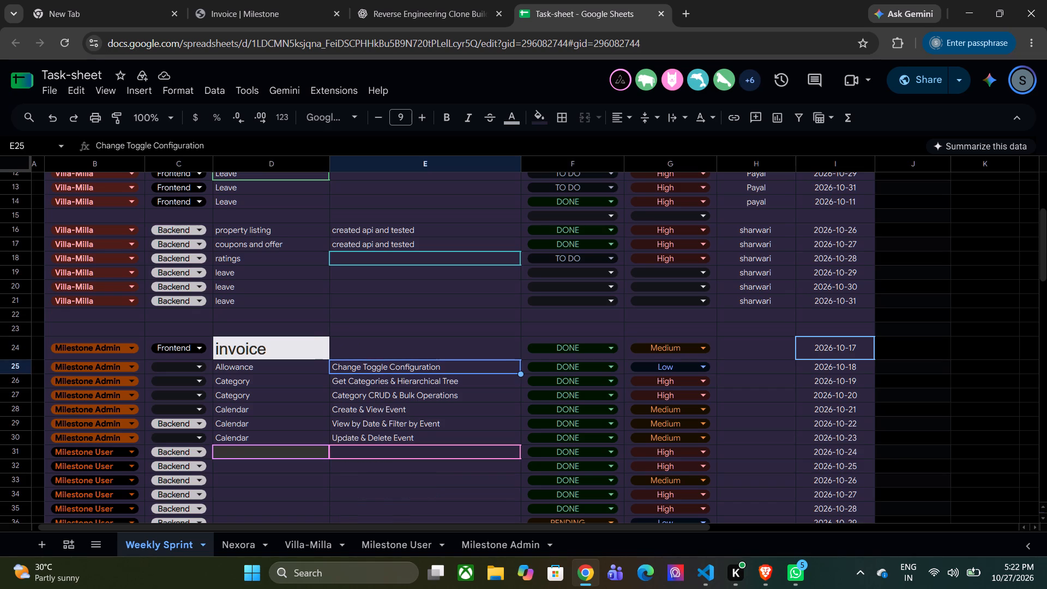
key(Up)
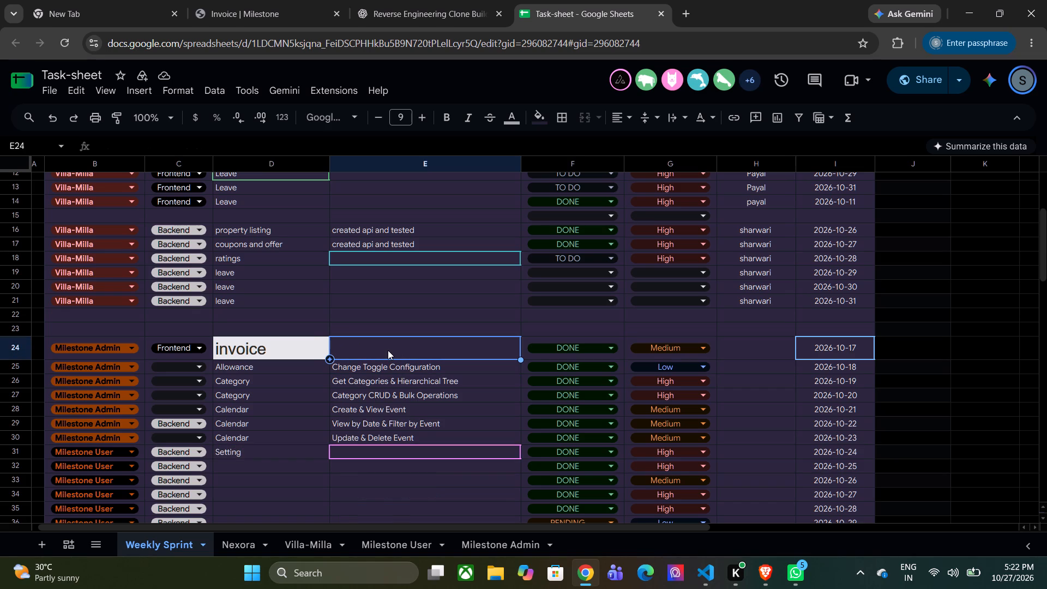
click(387, 350)
key(c)
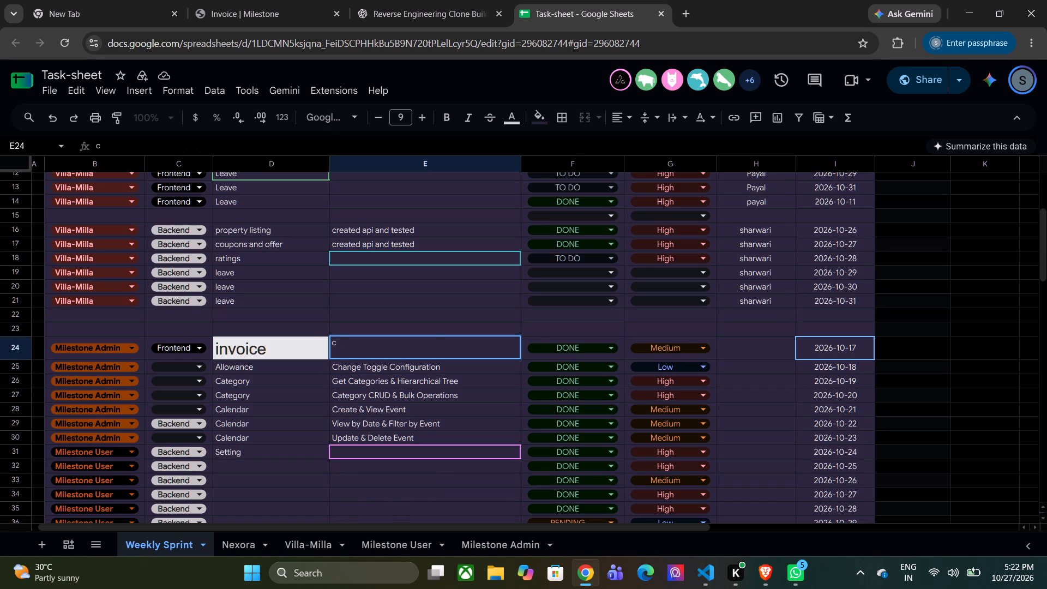
key(h)
text(anges)
key(space)
text(in)
key(space)
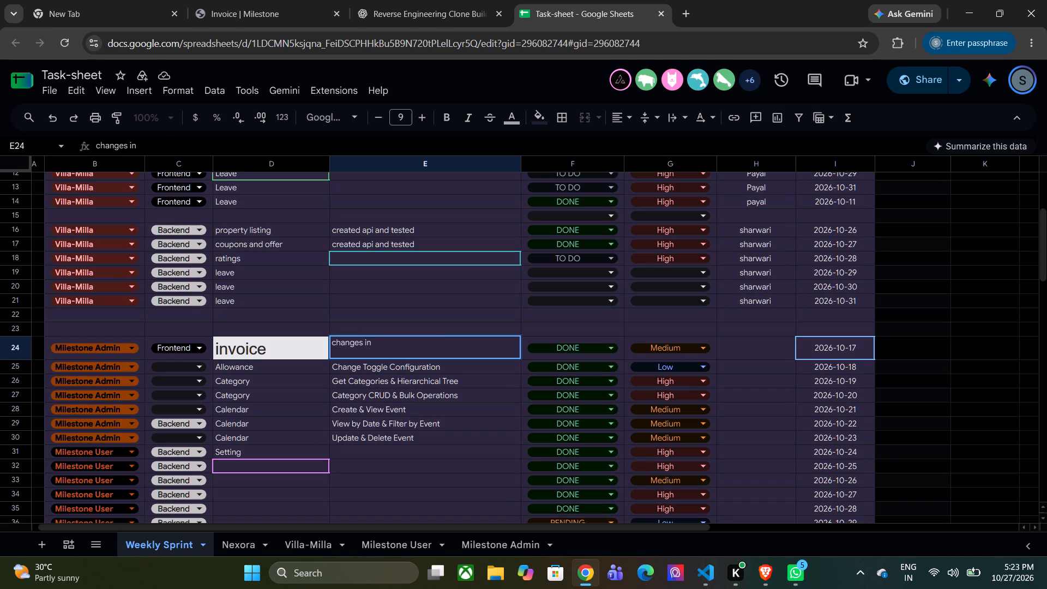
Check the invoice editing page's heading in the Milestone site and complete row 24's task description as "changes in edit invoice".
click(291, 0)
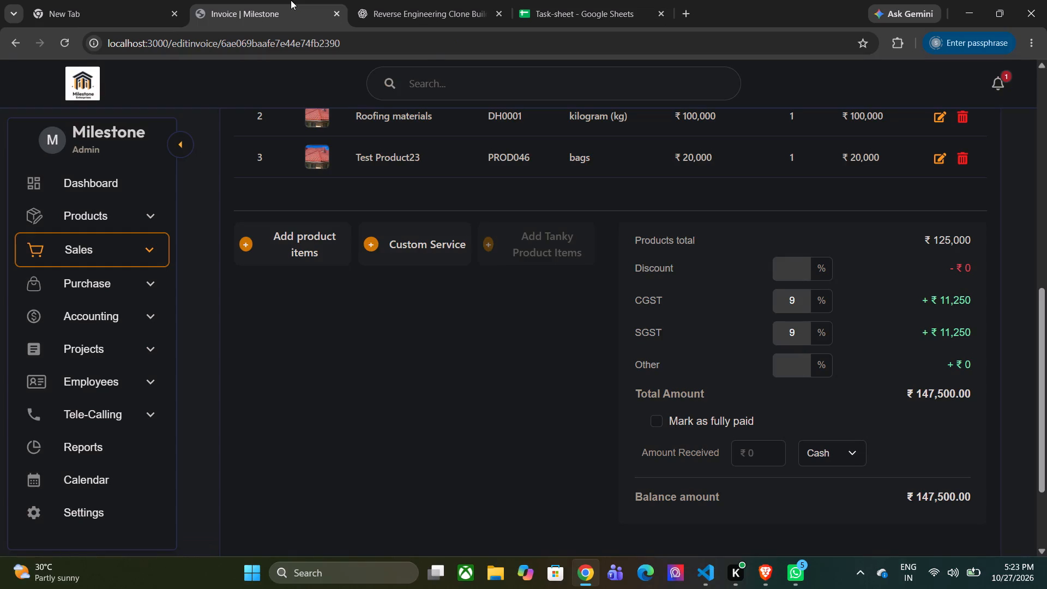
scroll(685, 280, up, 6)
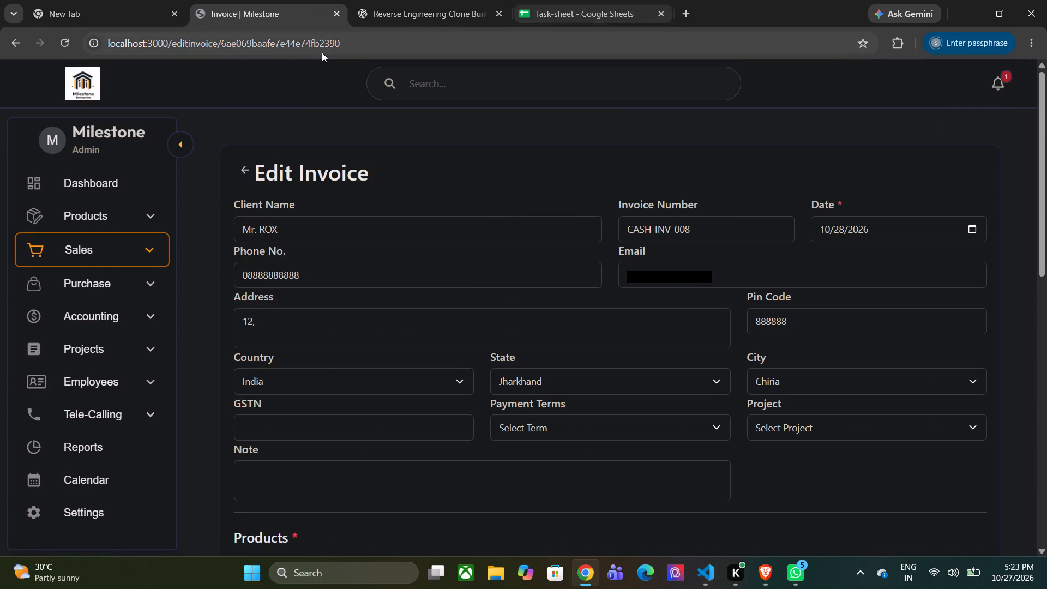
click(453, 0)
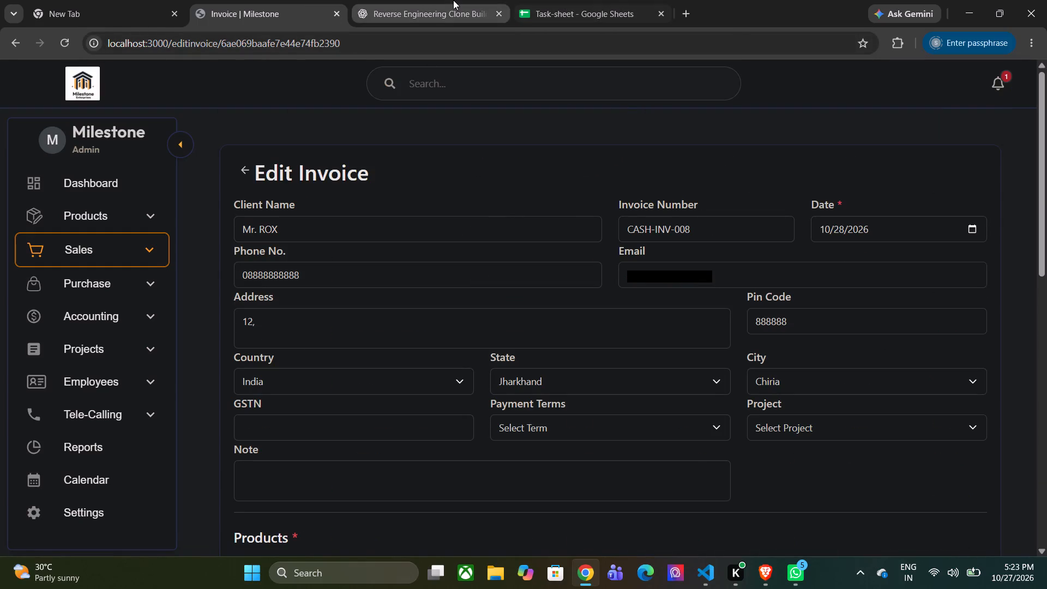
click(586, 17)
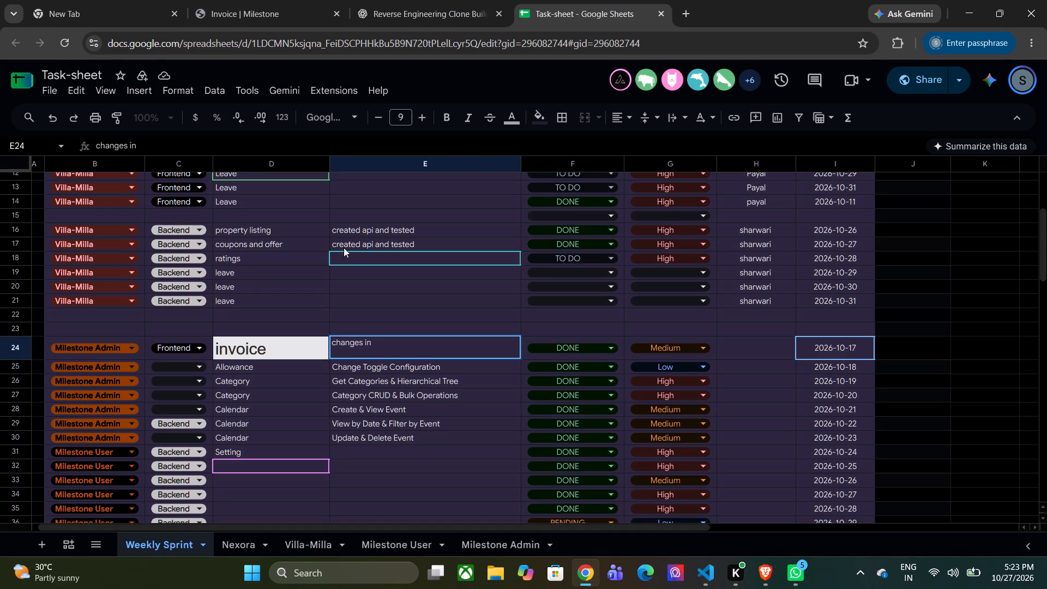
text(edit)
key(space)
text(invoice)
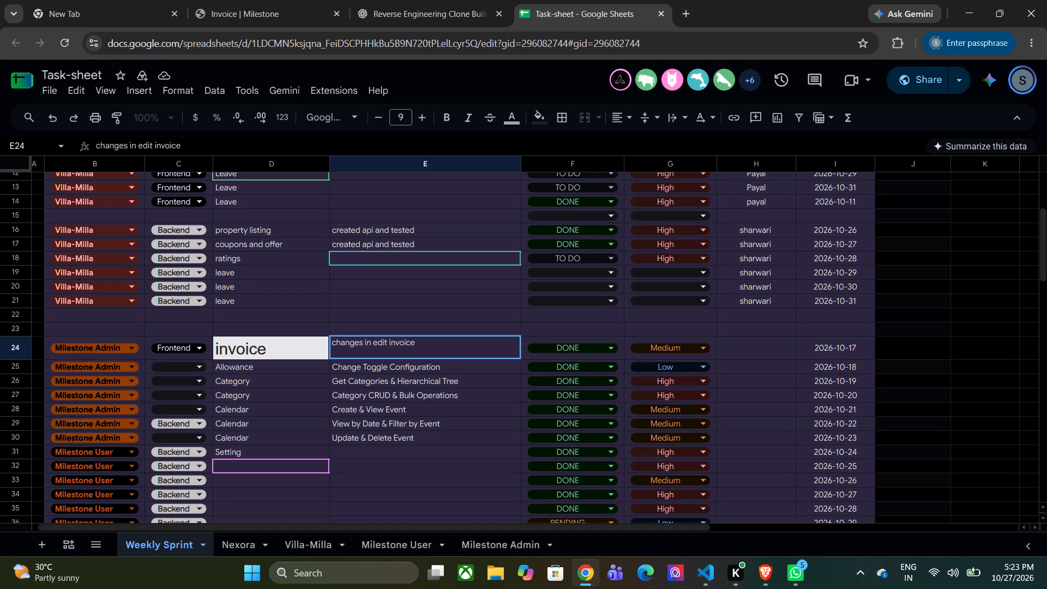
click(368, 345)
Reword row 24's task description in column E to "changed edit invoice".
key(BackSpace)
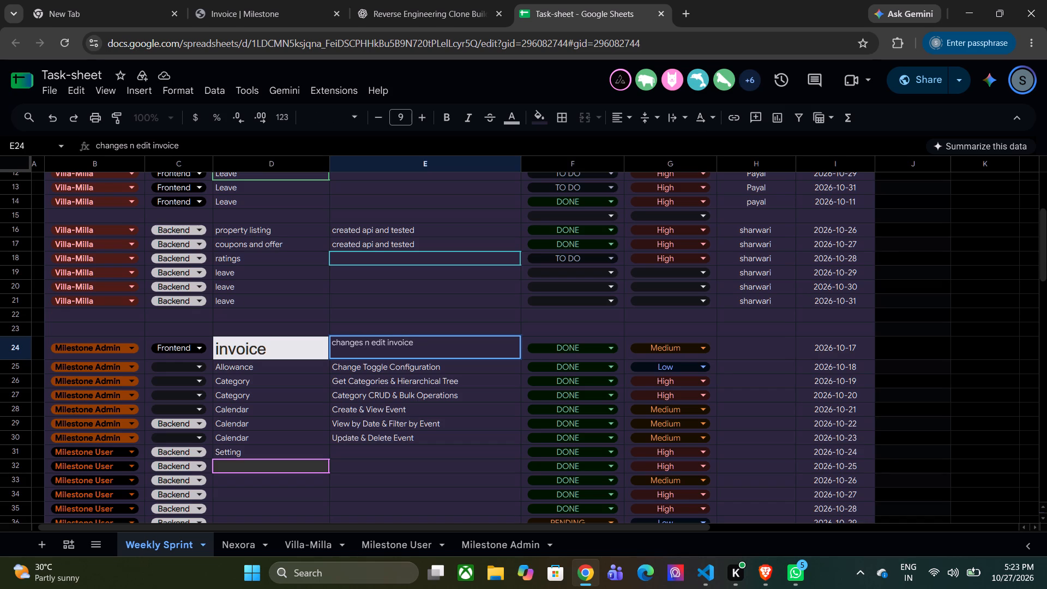
key(BackSpace)
key(BackSpace)
key(d)
key(Right)
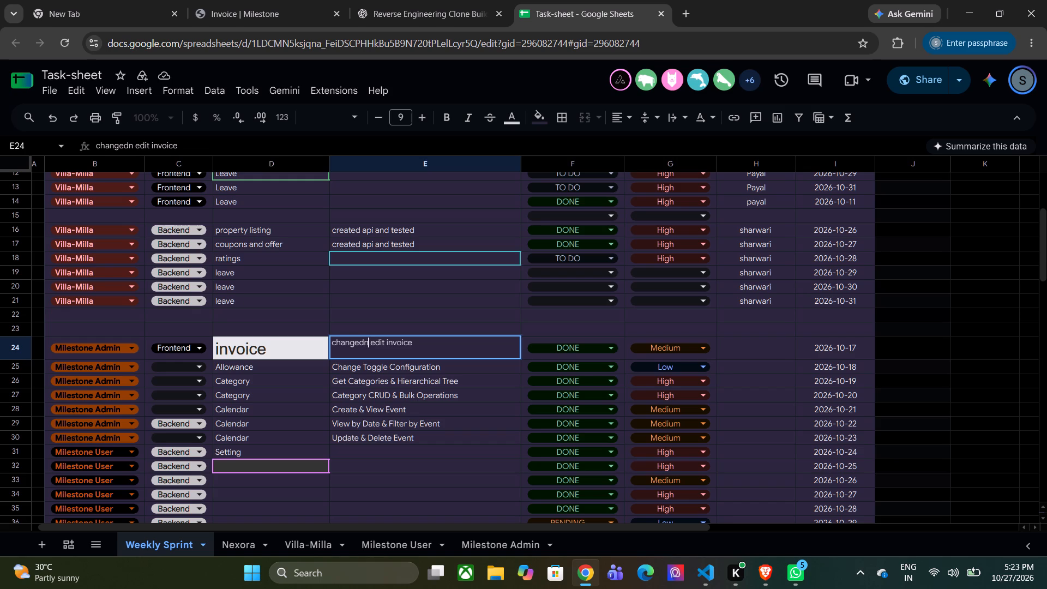
key(BackSpace)
drag(412, 344, 330, 347)
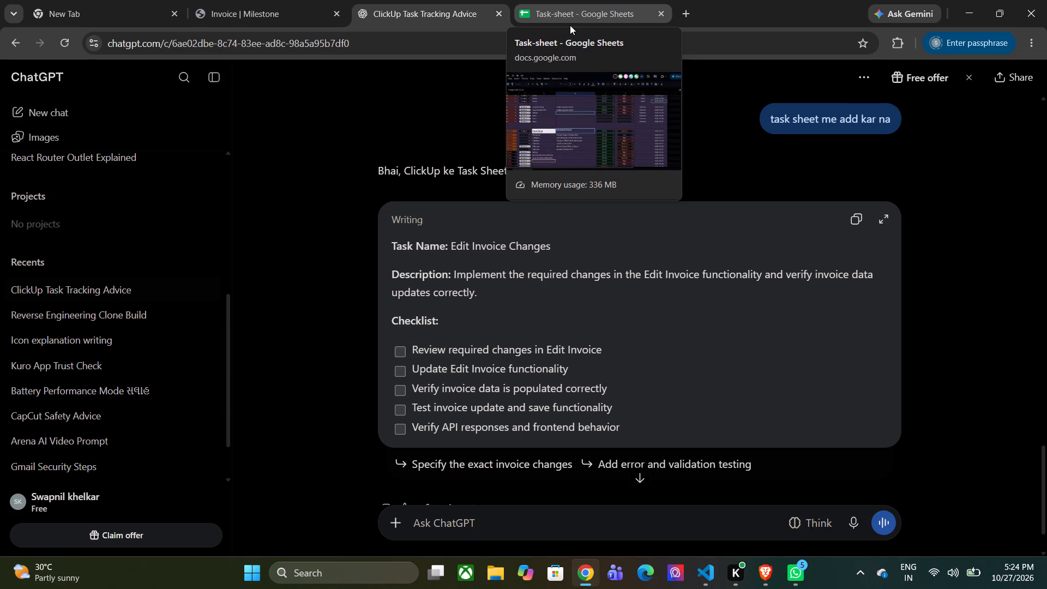
Return to the Task-sheet and save "changed edit invoice" as the Tasks entry of row 24.
click(571, 11)
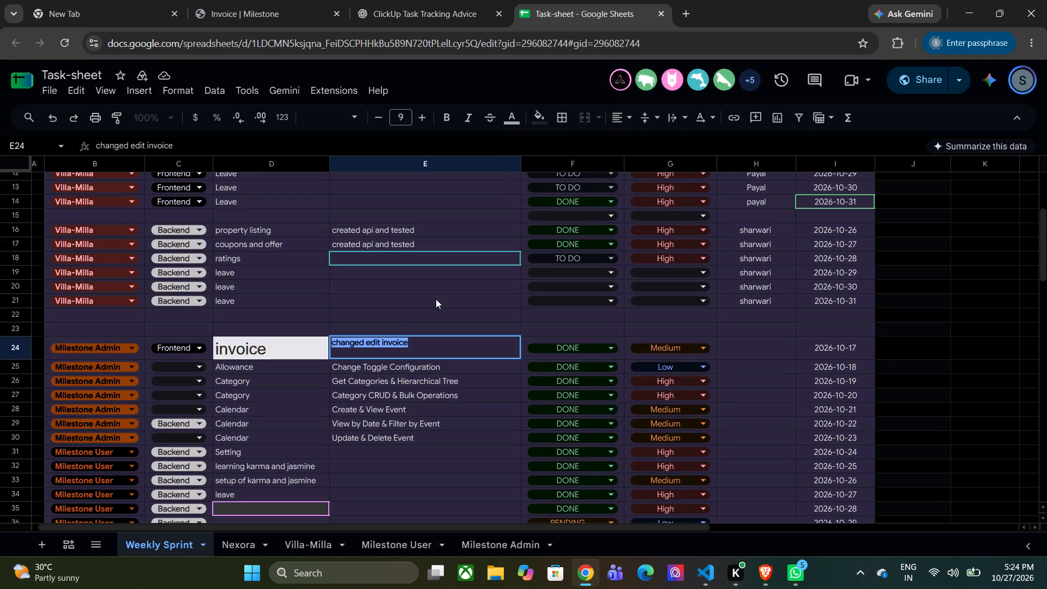
scroll(436, 299, up, 10)
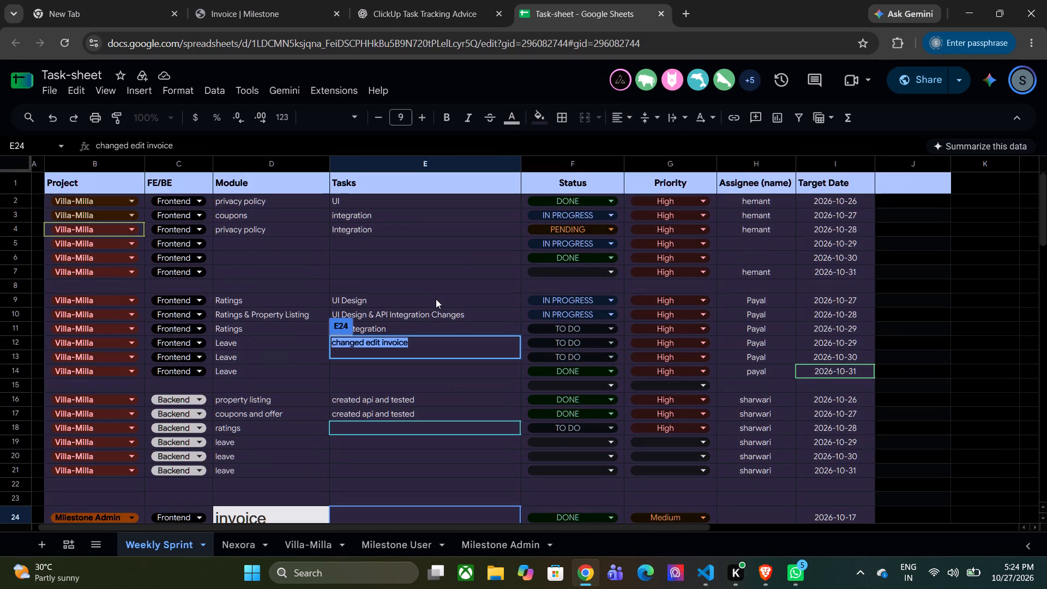
scroll(436, 299, down, 3)
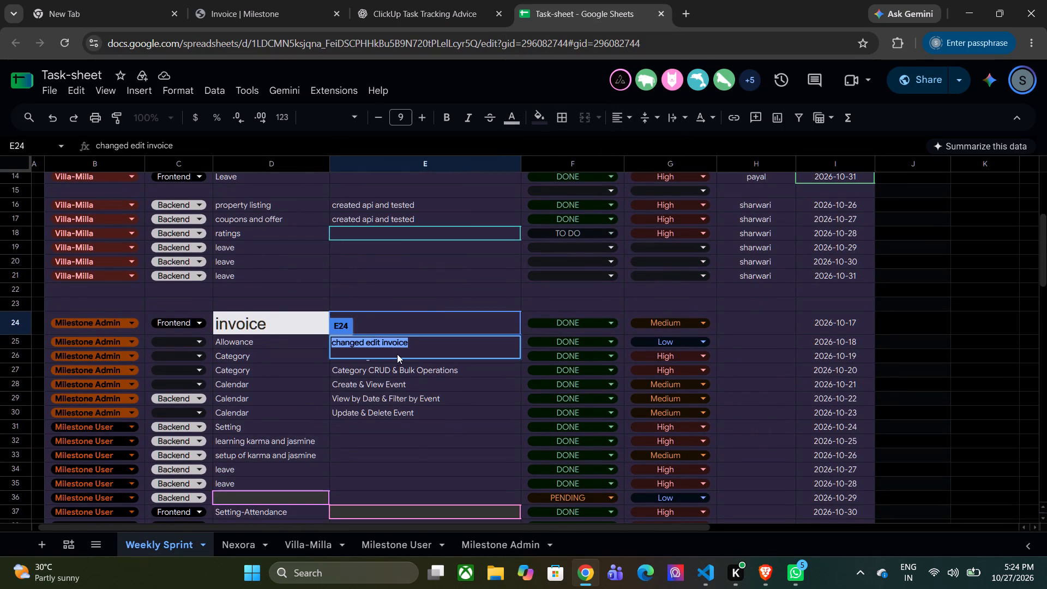
click(403, 318)
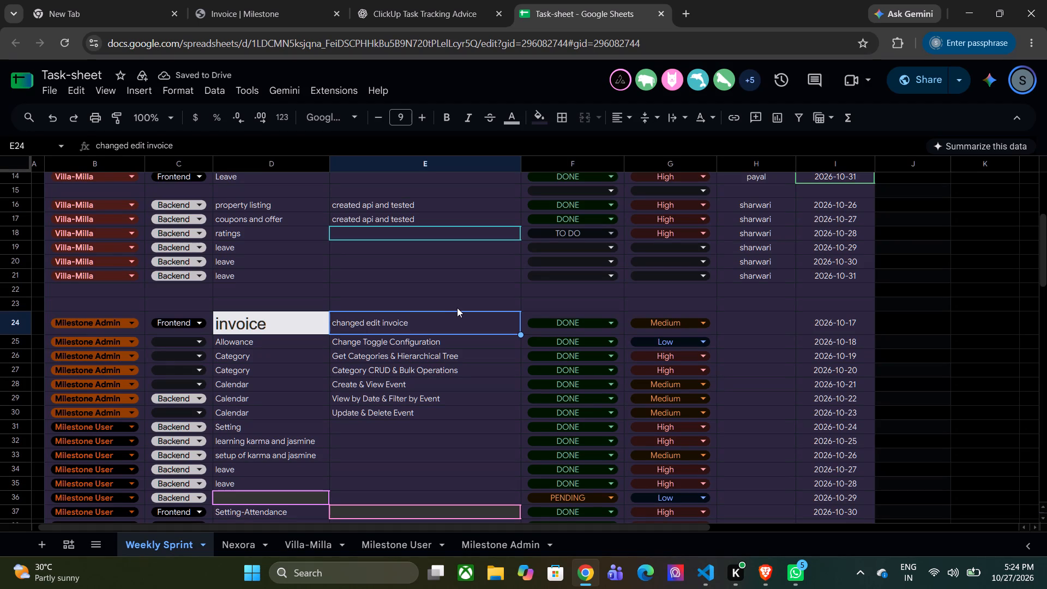
Set row 24's Status to IN PROGRESS and its Priority to Medium.
click(606, 325)
click(572, 361)
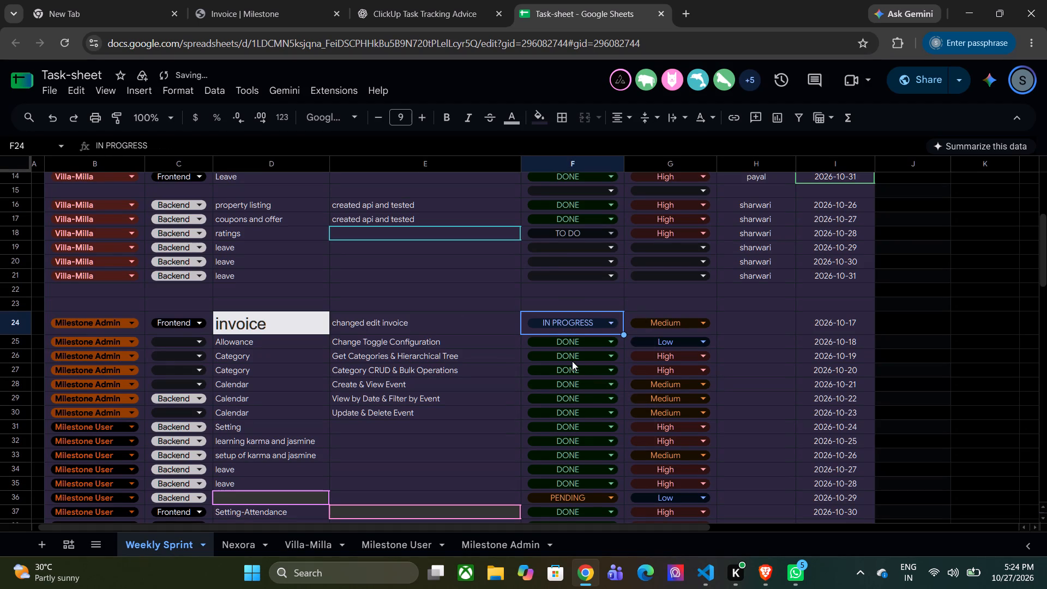
click(697, 324)
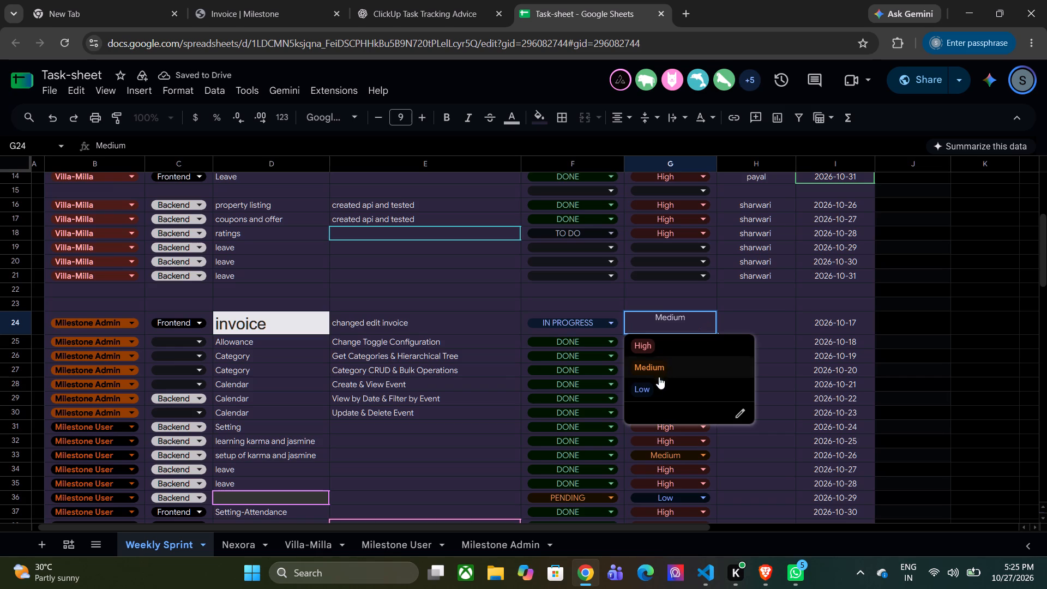
click(670, 371)
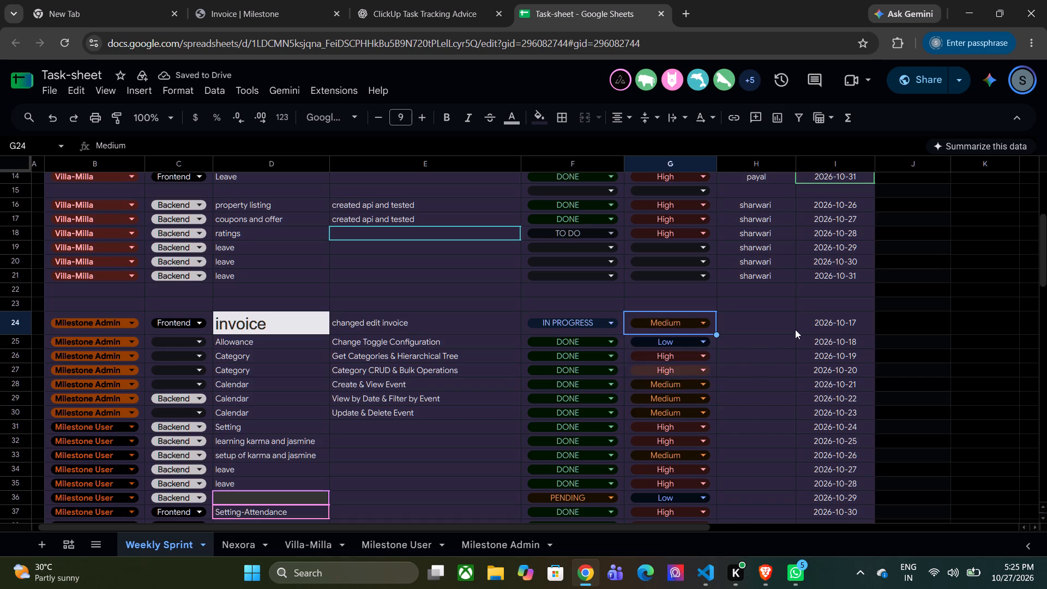
Enter "swapnil" as the assignee in column H of row 24.
click(767, 322)
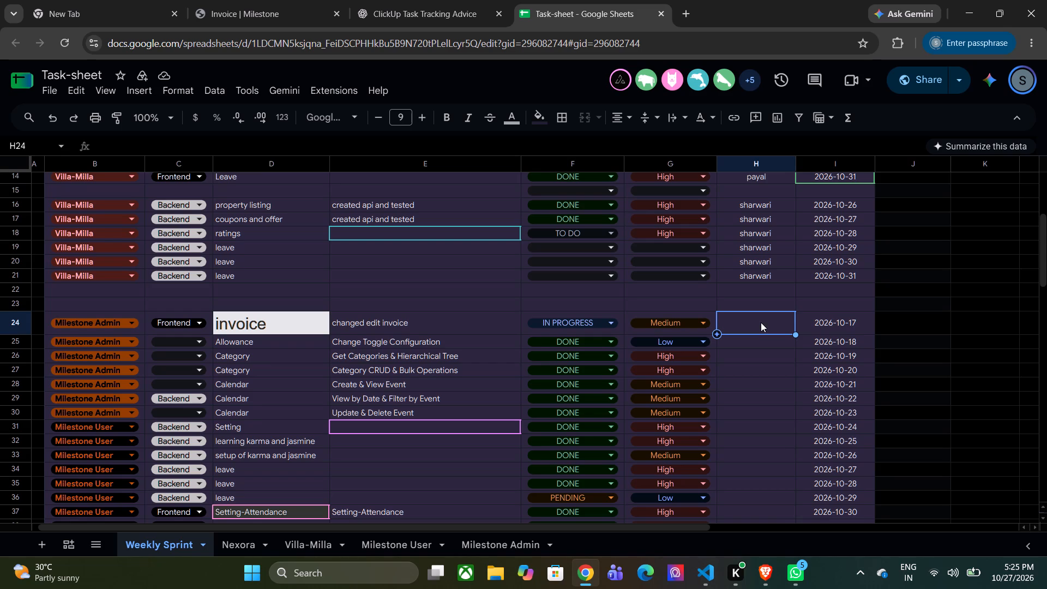
click(761, 322)
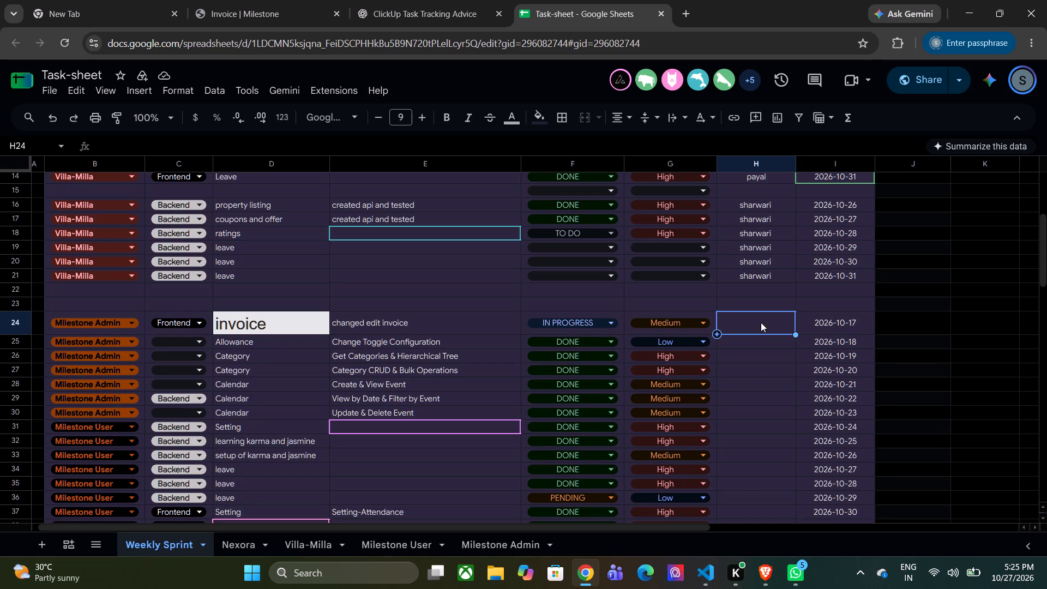
scroll(761, 322, up, 1)
text(swa)
text(pnil)
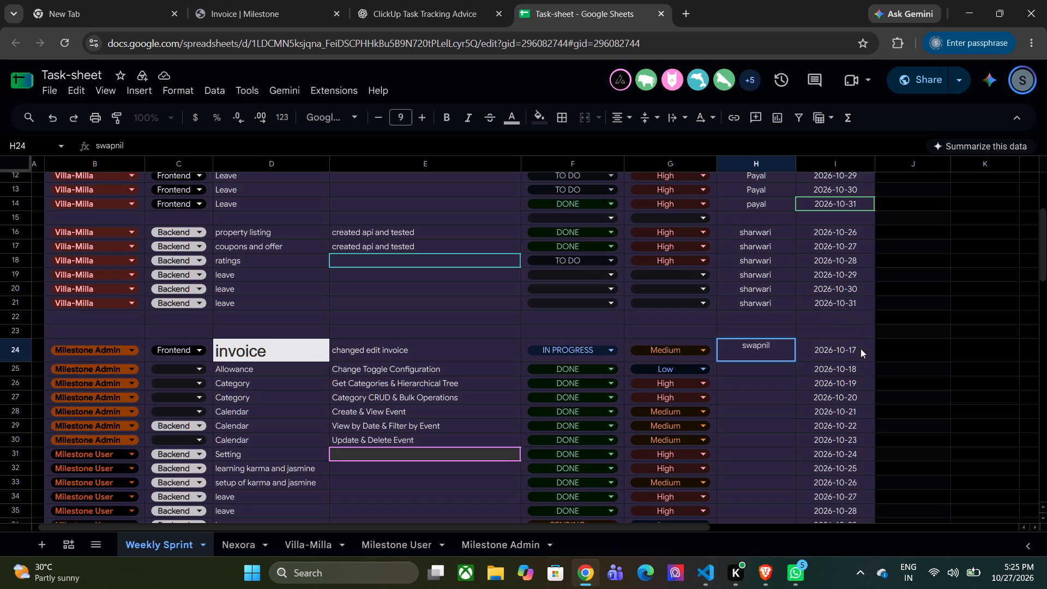
Replace the target date in column I of row 24 with 2026-10-28.
scroll(861, 348, up, 1)
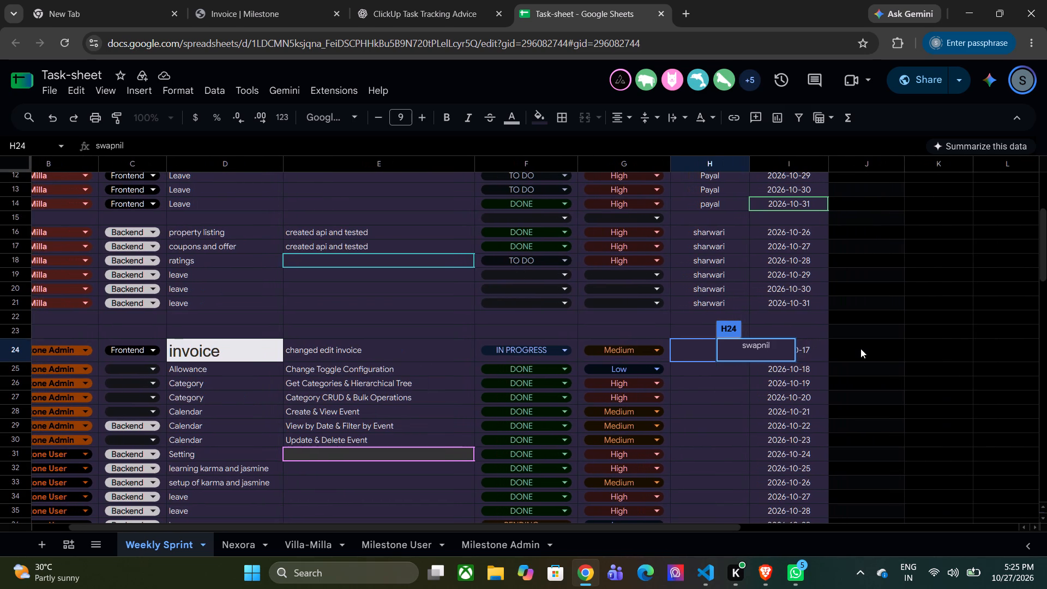
scroll(820, 341, up, 3)
scroll(820, 341, down, 1)
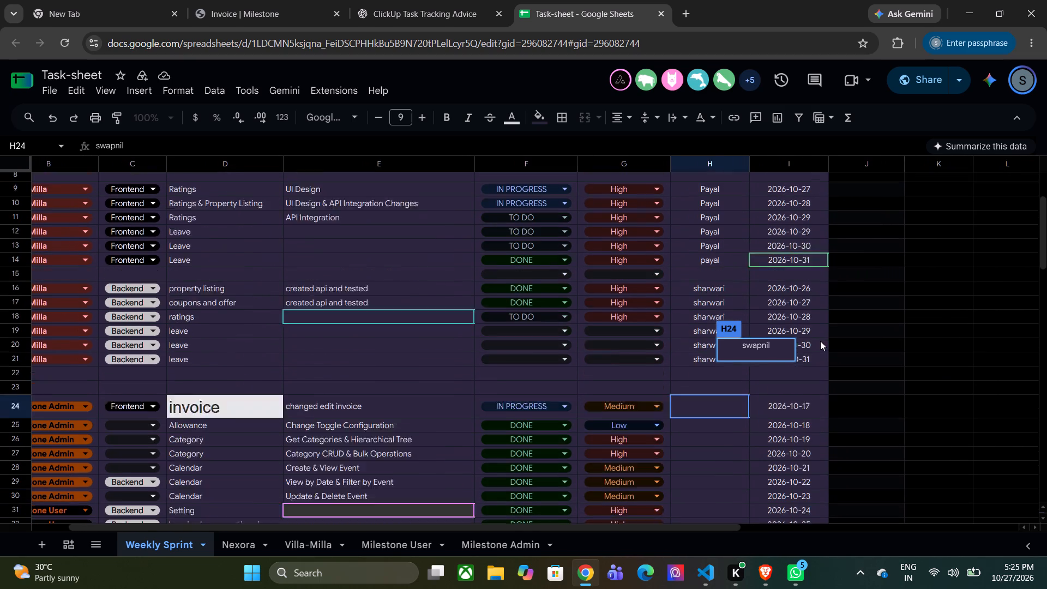
scroll(820, 341, down, 2)
click(814, 341)
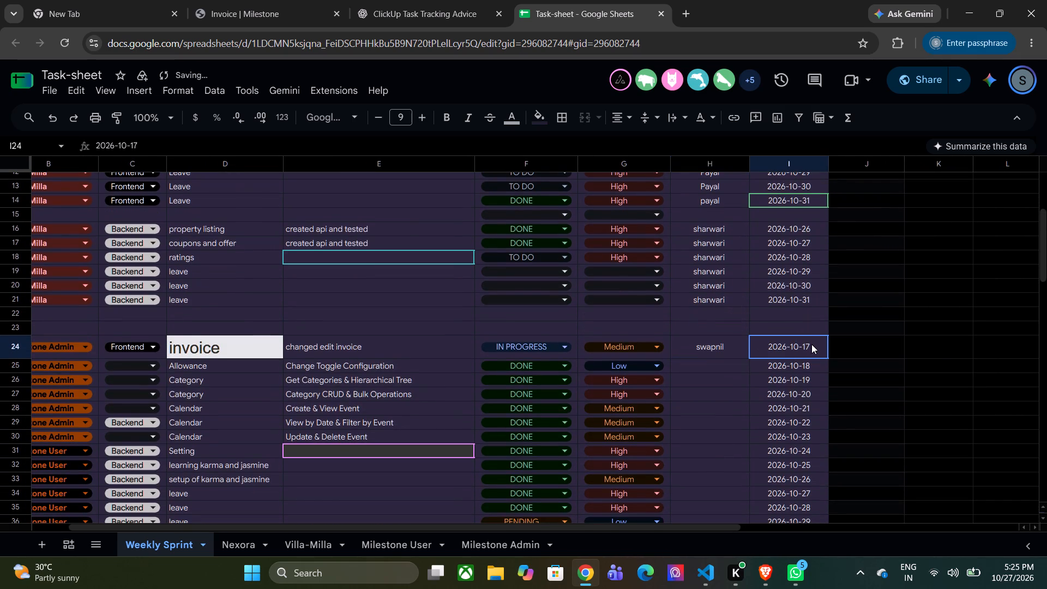
click(811, 345)
key(BackSpace)
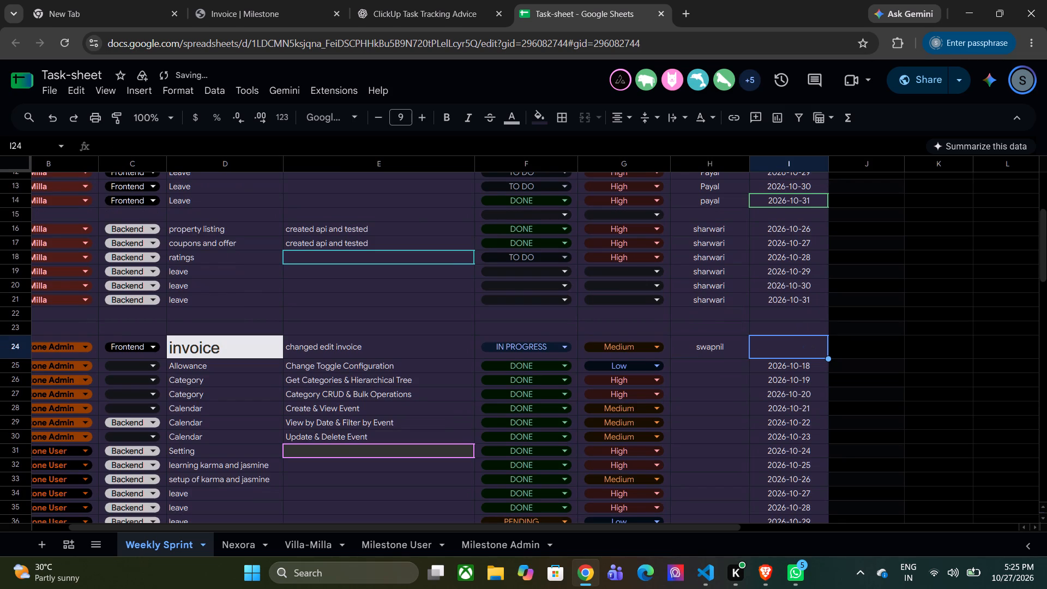
text(20)
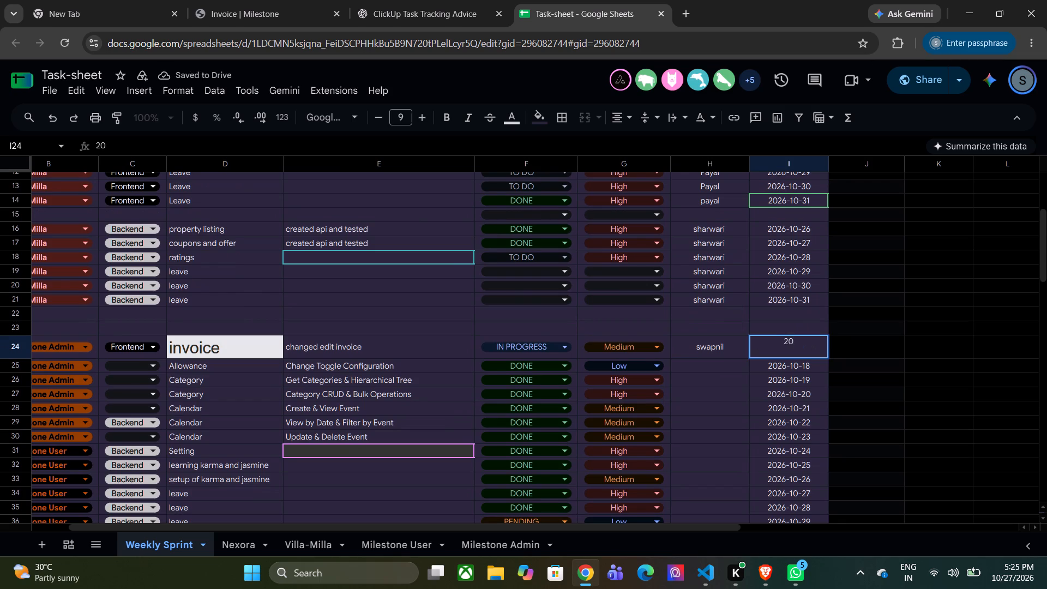
text(26)
key(minus)
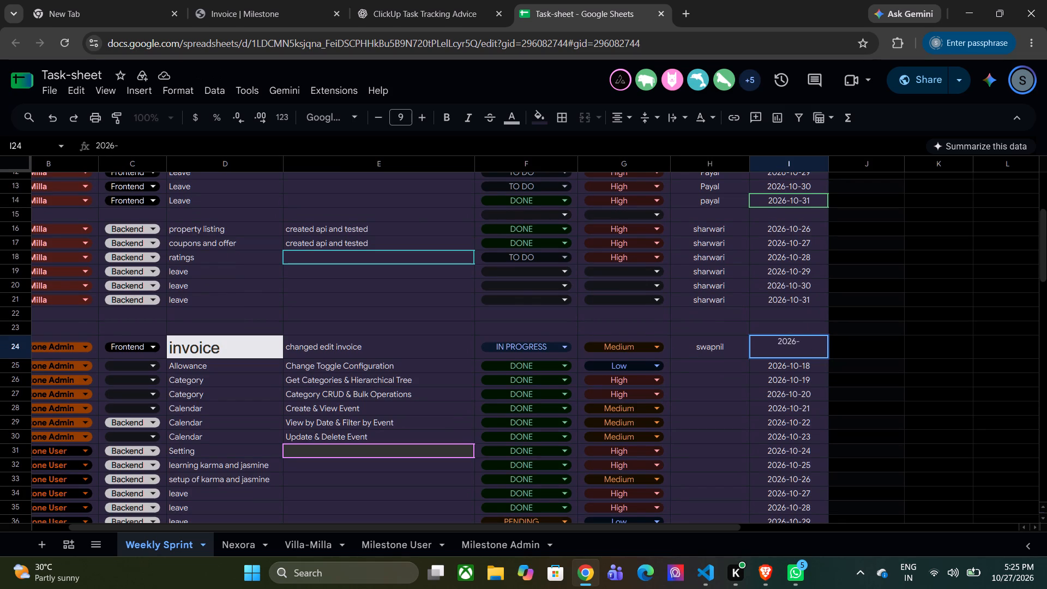
text(10)
key(minus)
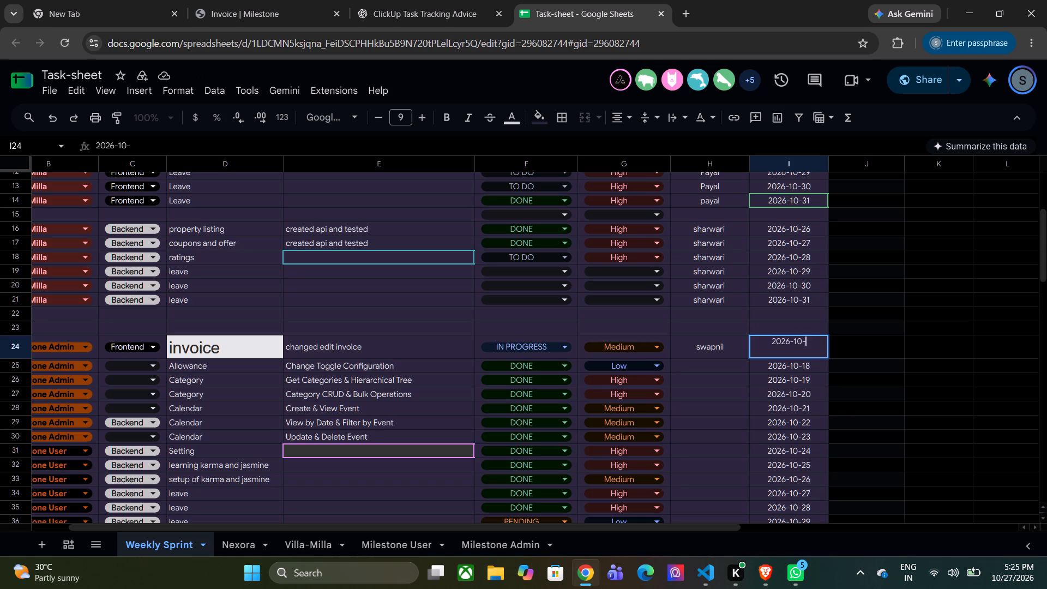
text(28)
click(725, 383)
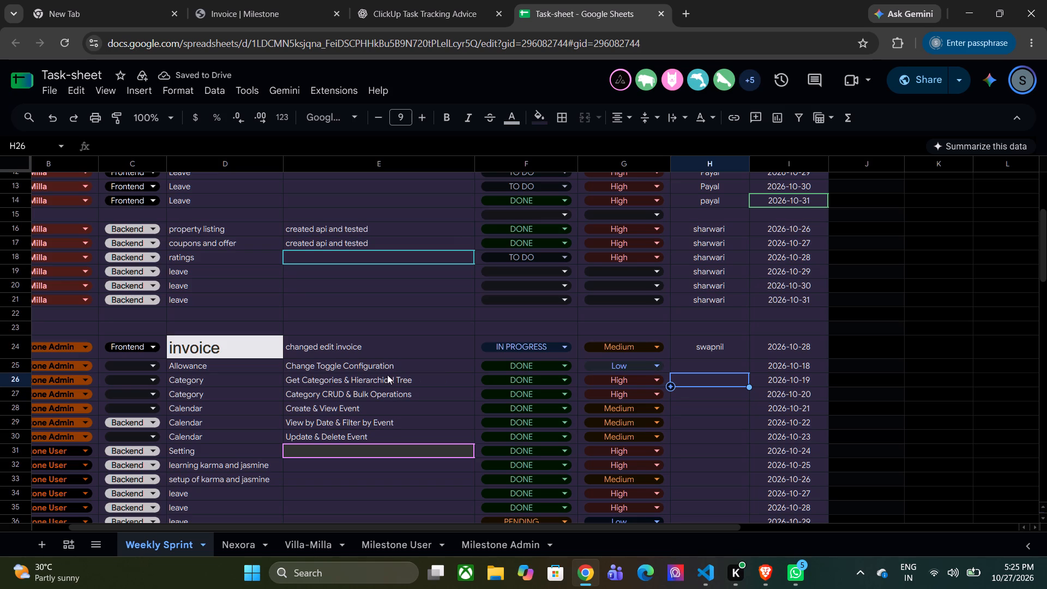
Set the column C dropdown of row 25 to Frontend.
click(141, 367)
click(130, 389)
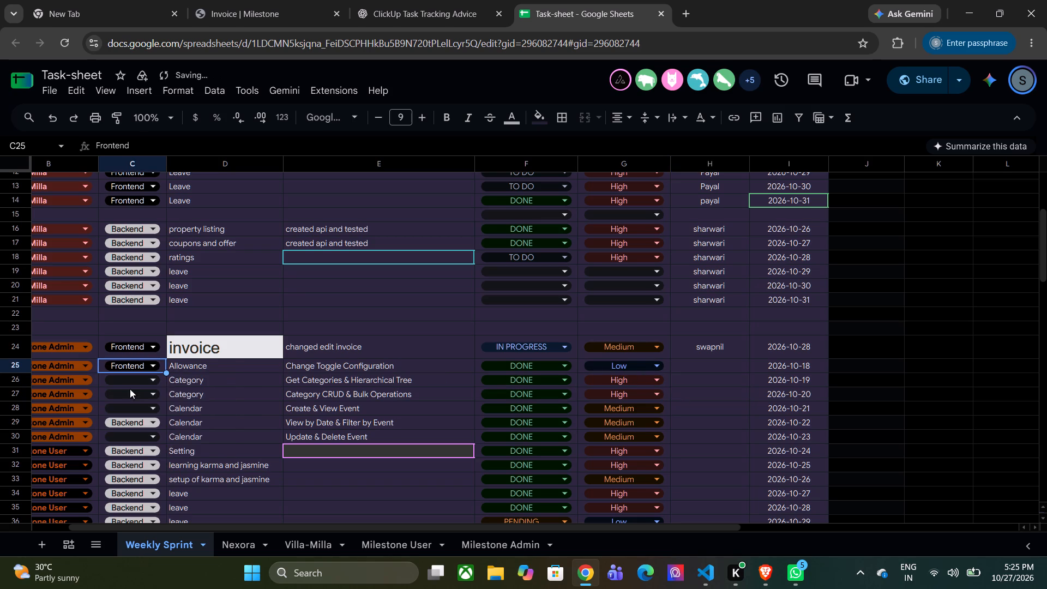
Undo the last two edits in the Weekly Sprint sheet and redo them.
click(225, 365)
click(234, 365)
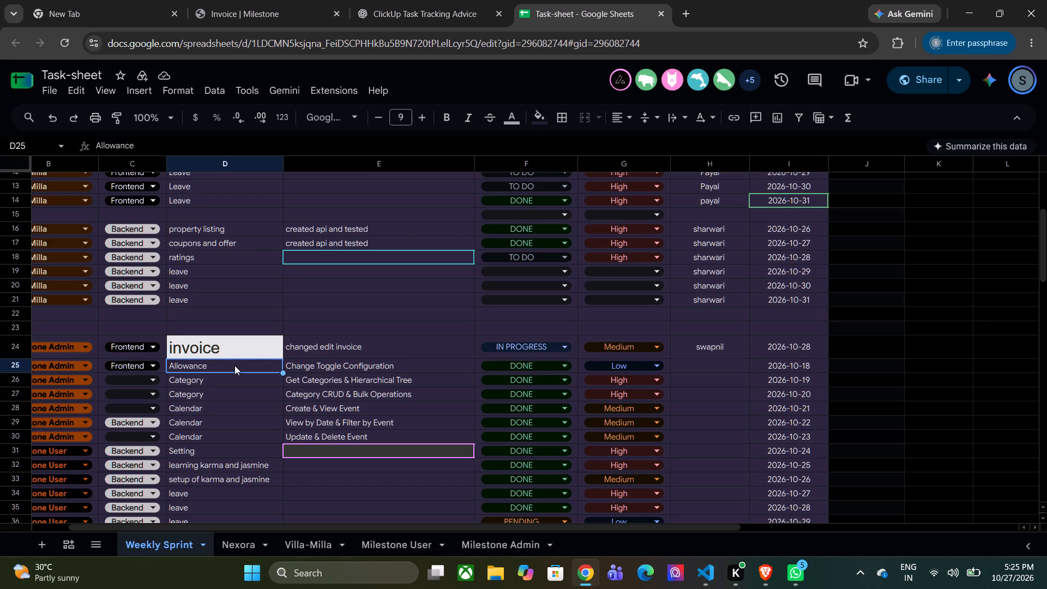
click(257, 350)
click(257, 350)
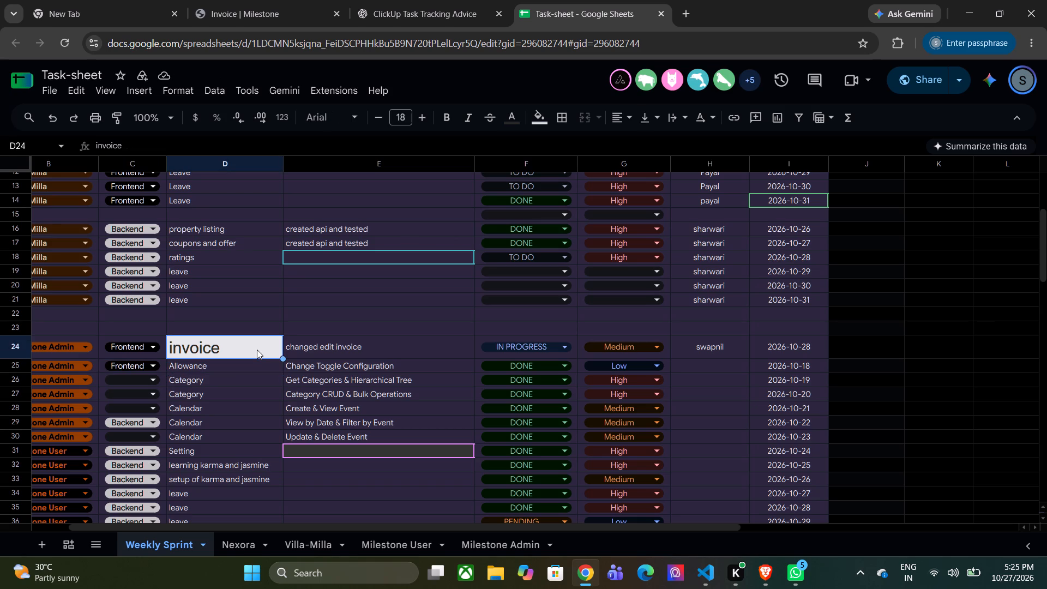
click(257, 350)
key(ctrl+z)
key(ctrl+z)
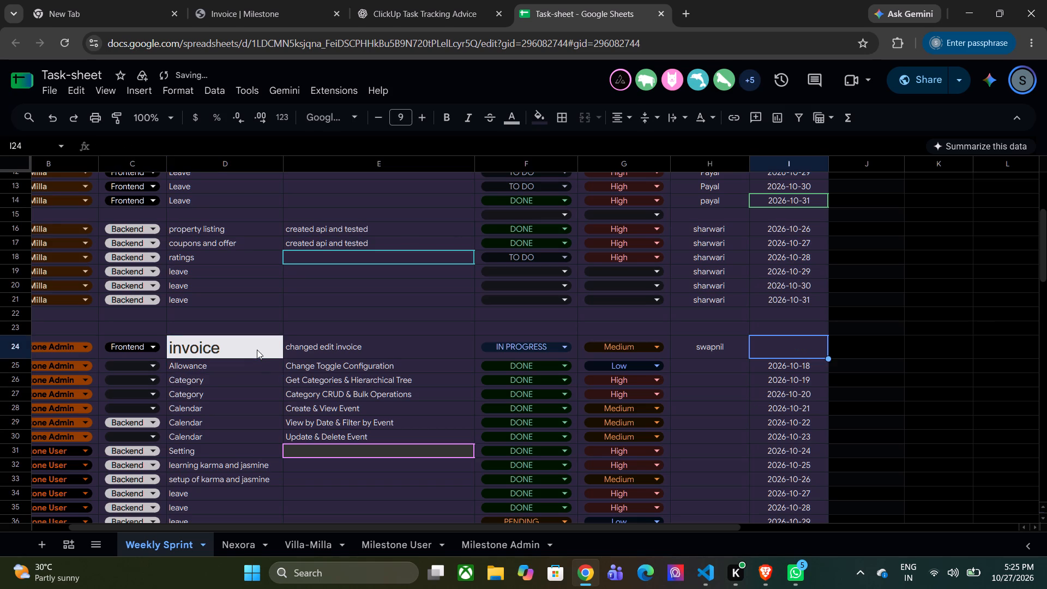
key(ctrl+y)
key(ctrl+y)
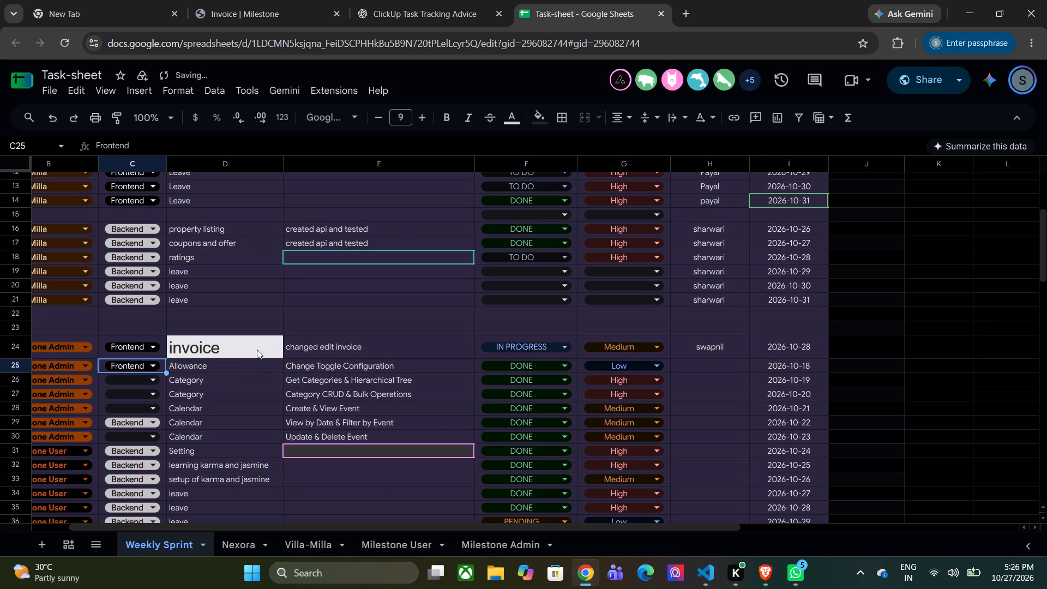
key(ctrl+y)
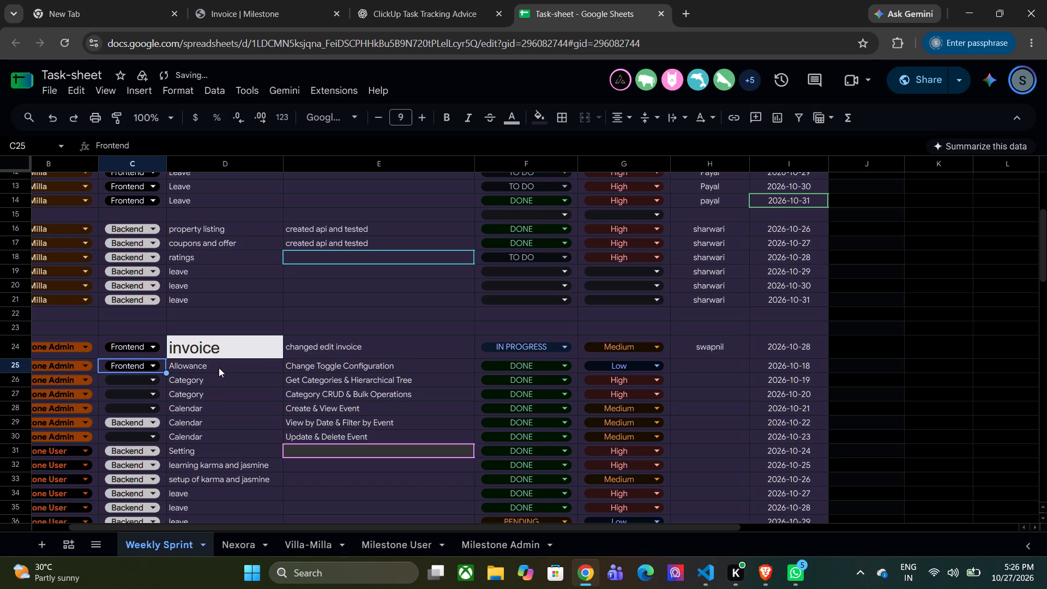
Open the Client Finance page under Sales in the Milestone app, then check the ClickUp task chat in ChatGPT.
click(219, 368)
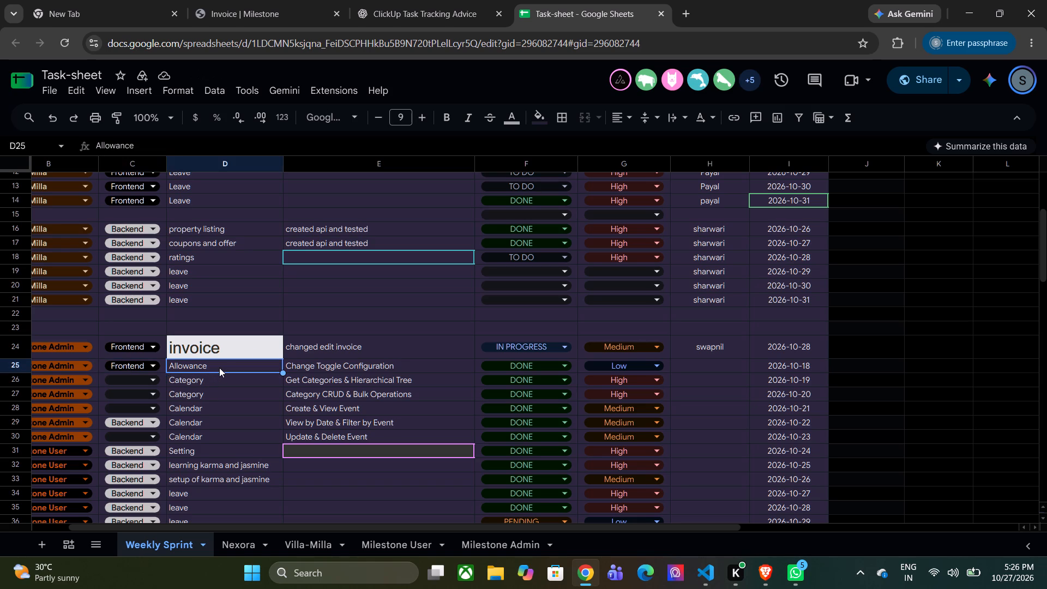
click(252, 19)
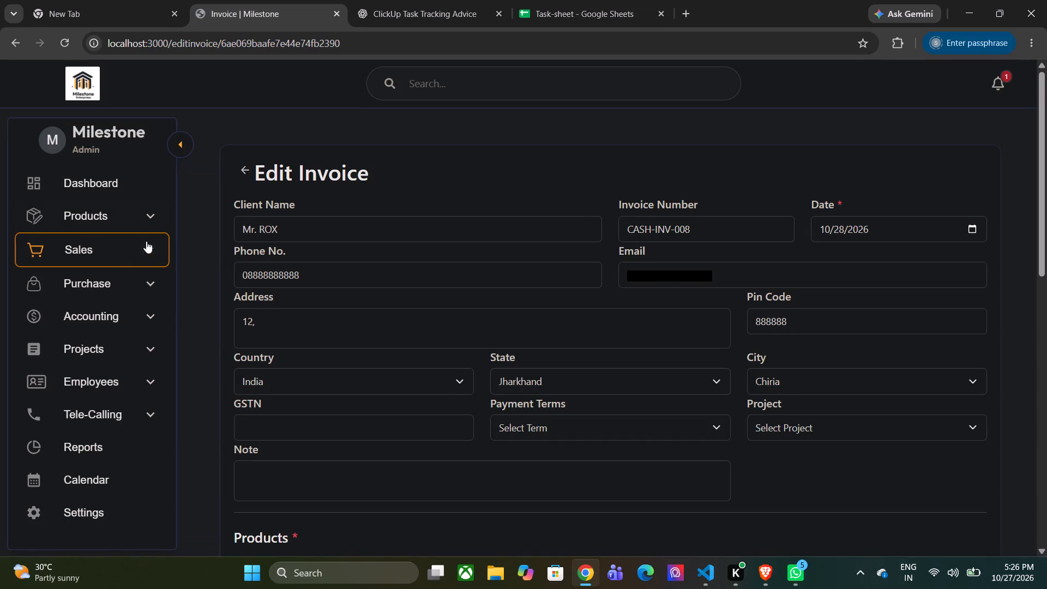
click(146, 250)
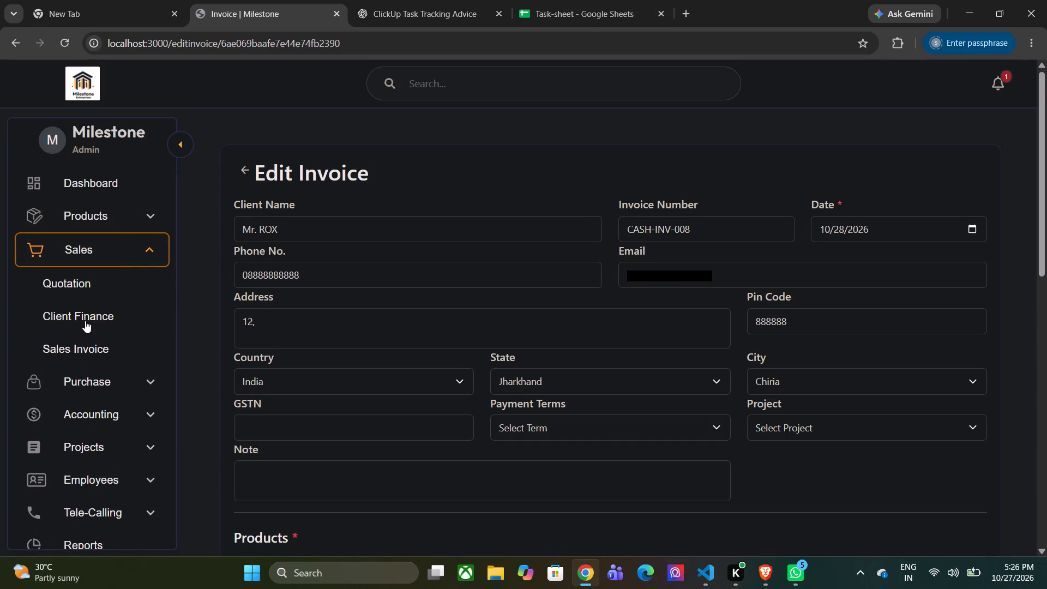
click(85, 321)
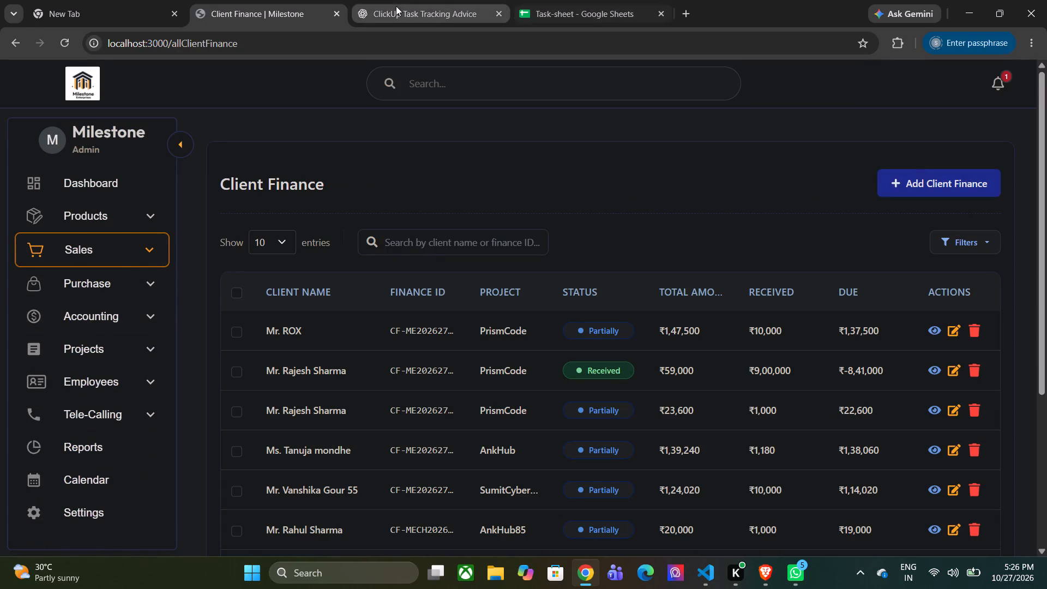
click(457, 0)
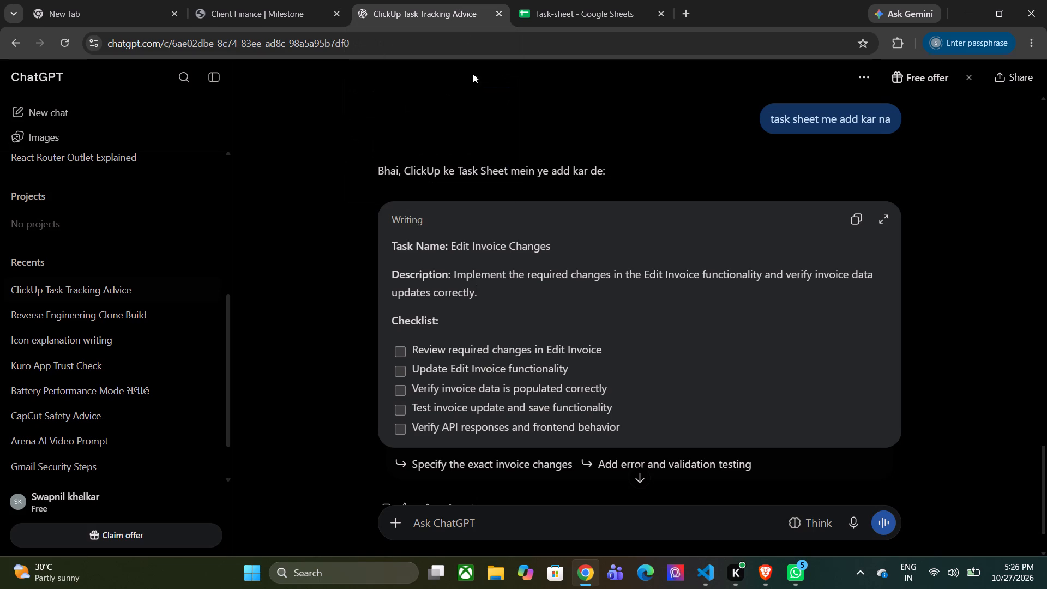
Return to the Task-sheet and clear the "Allowance" entry in column D of row 25.
click(608, 3)
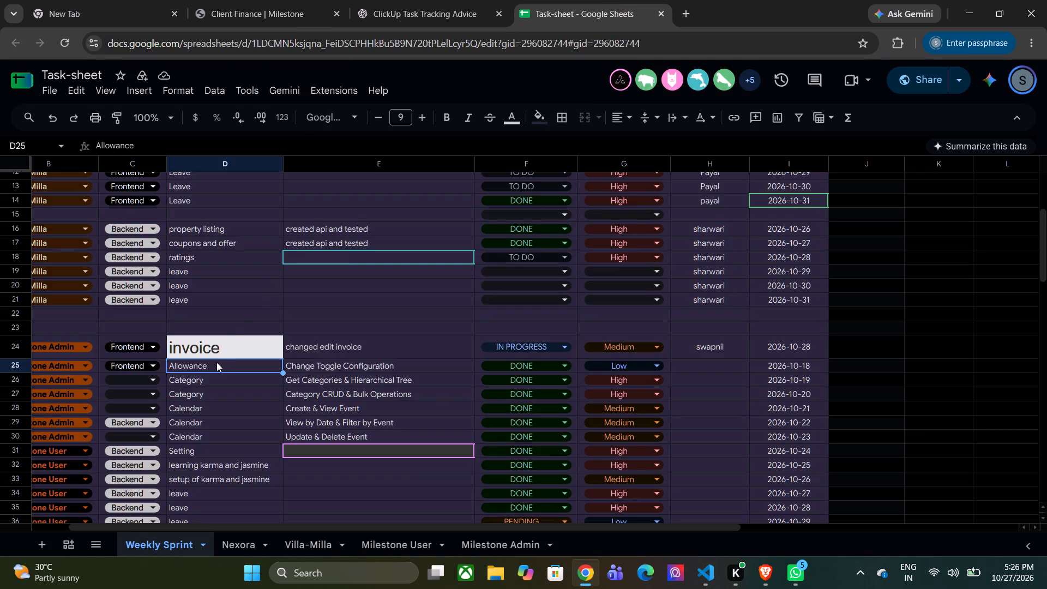
click(216, 363)
click(221, 366)
key(BackSpace)
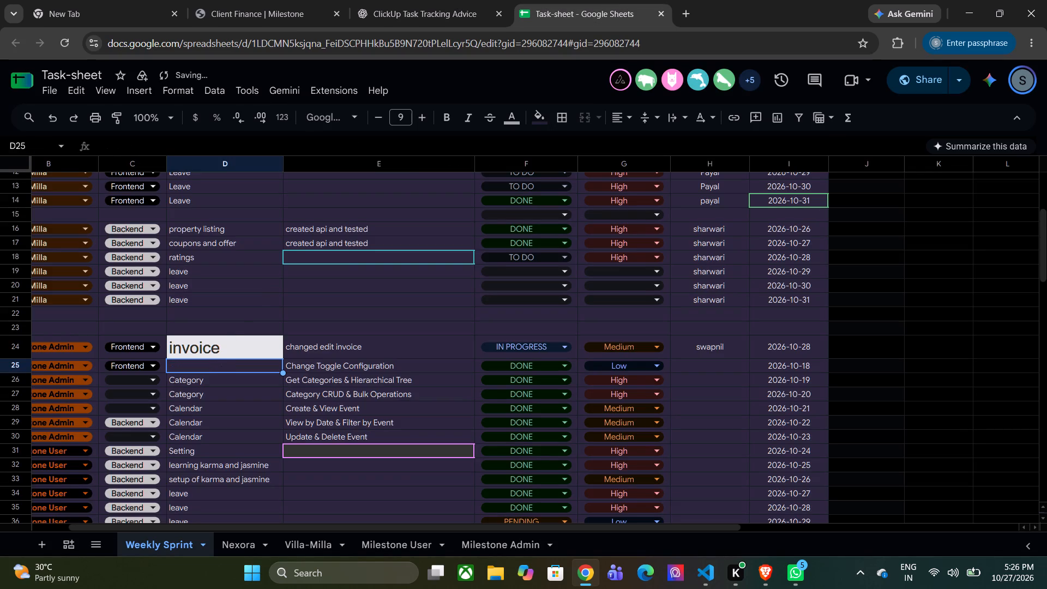
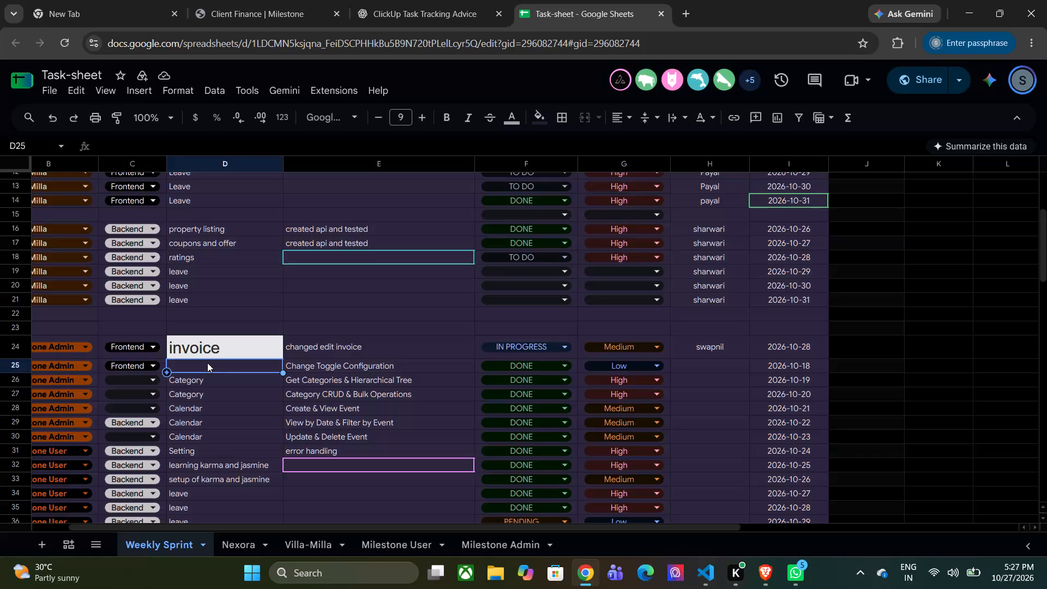
Check the target date of the invoice task in row 24 against the target dates of the rows above.
click(207, 363)
scroll(631, 324, up, 1)
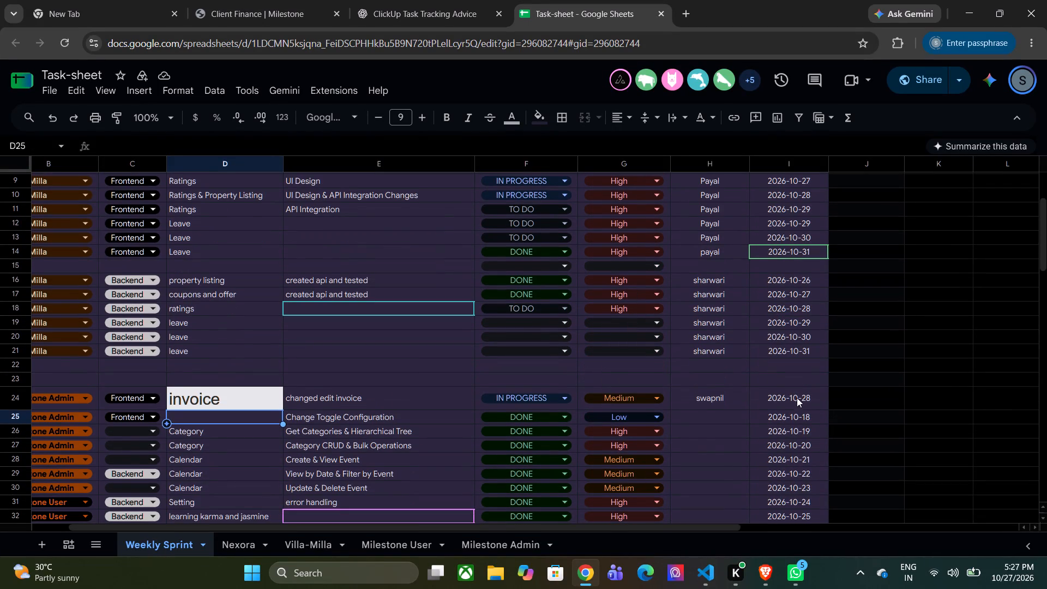
click(812, 401)
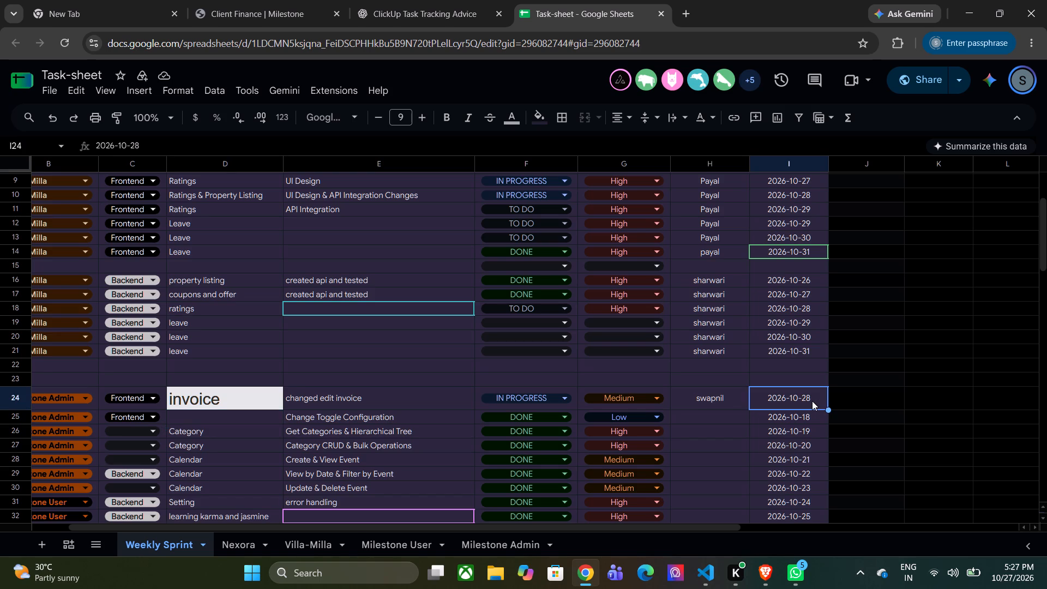
scroll(821, 395, up, 6)
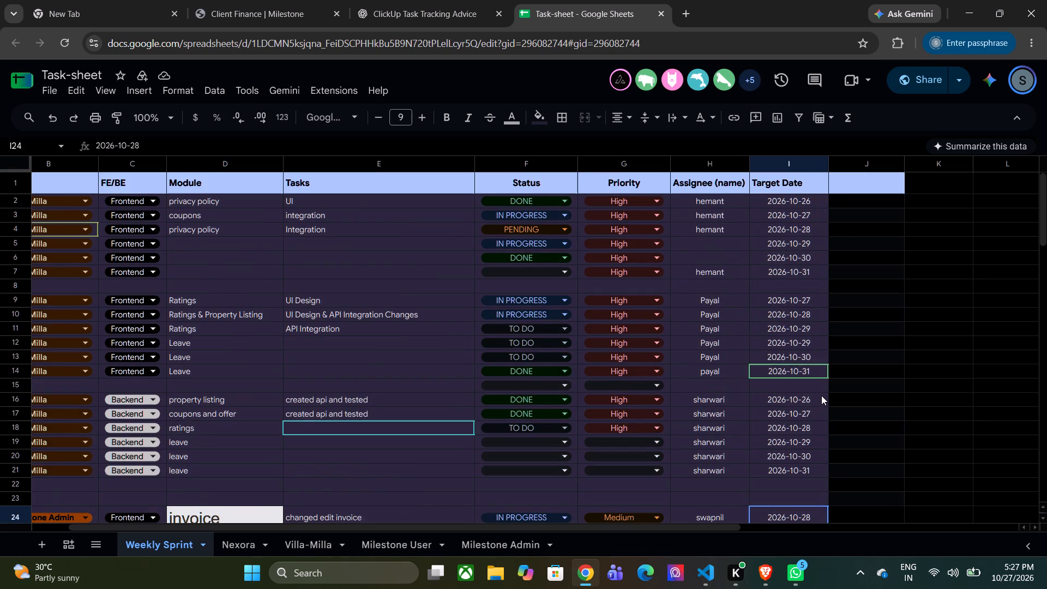
scroll(821, 395, down, 2)
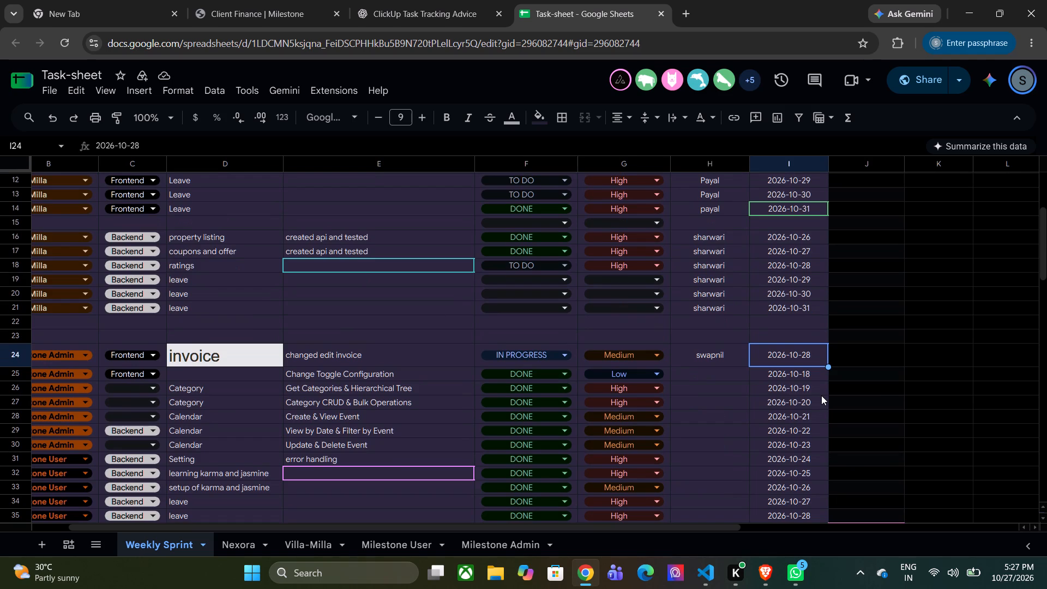
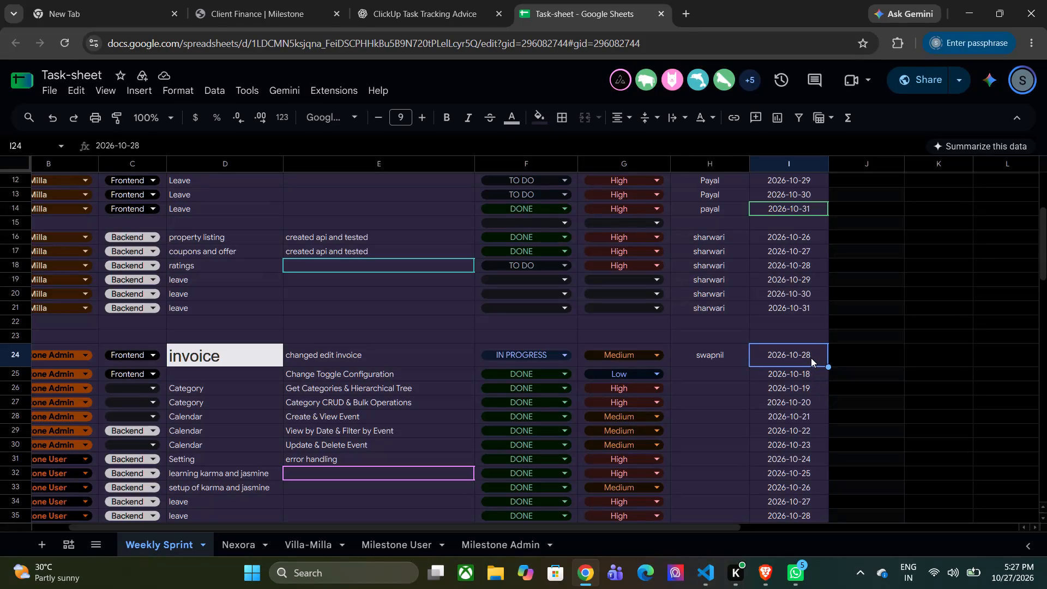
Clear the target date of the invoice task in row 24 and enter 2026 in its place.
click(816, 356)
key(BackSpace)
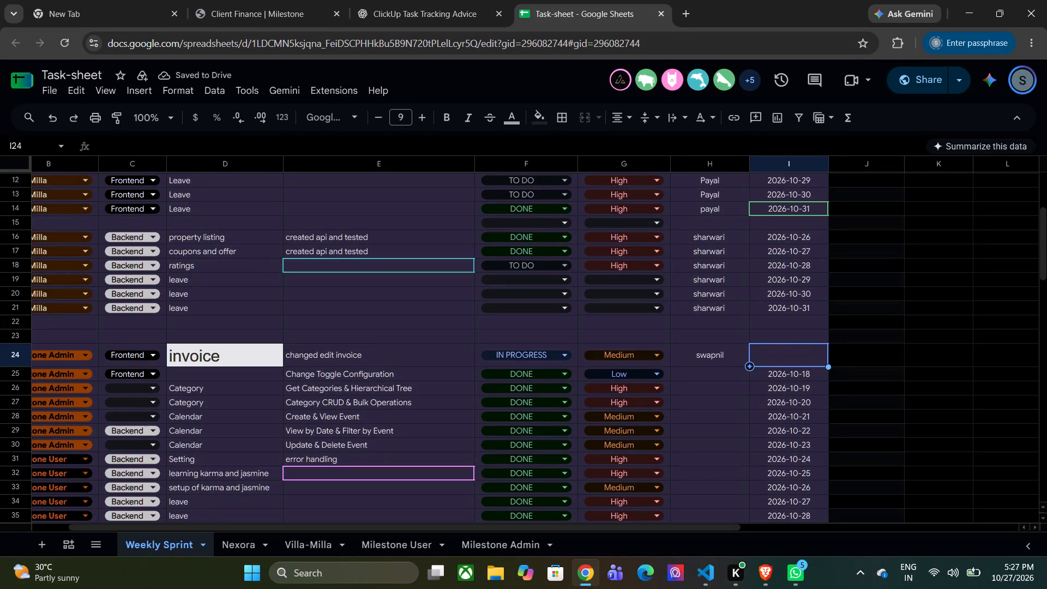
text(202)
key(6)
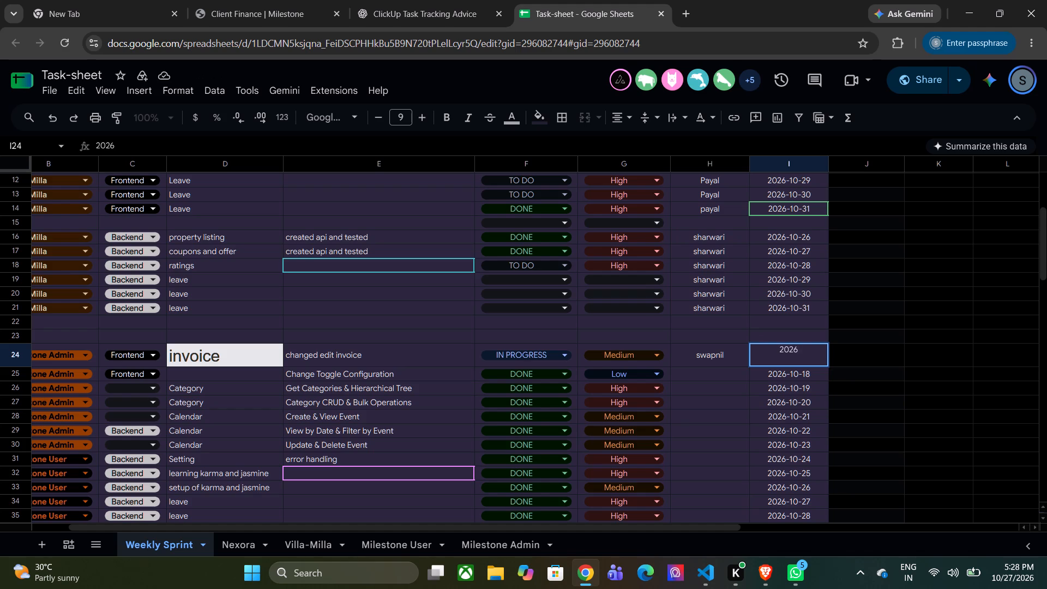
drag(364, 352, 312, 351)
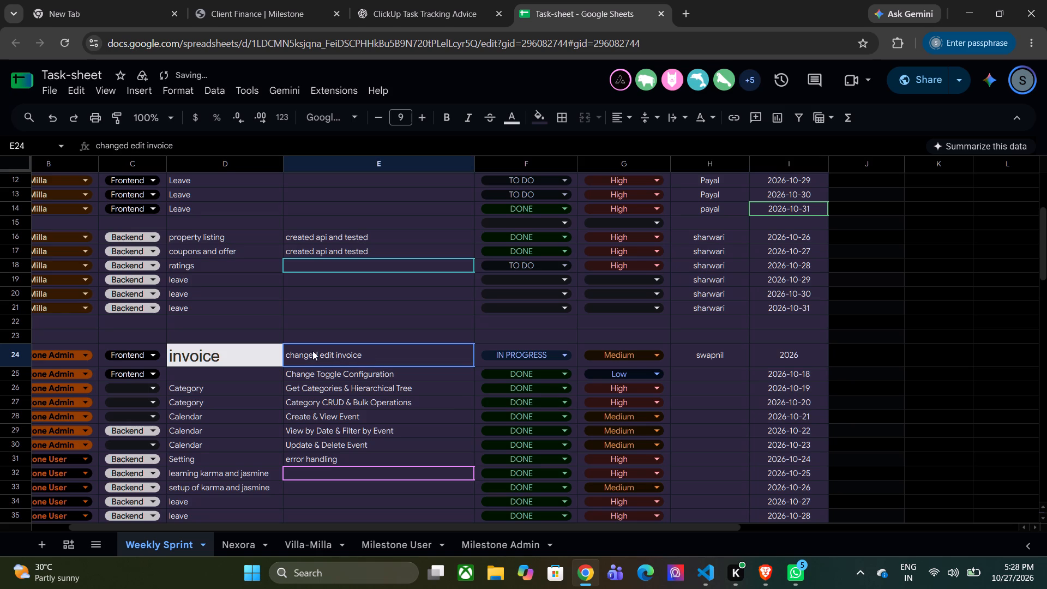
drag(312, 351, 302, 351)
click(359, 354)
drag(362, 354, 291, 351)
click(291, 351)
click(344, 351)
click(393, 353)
Undo the recent edits in rows 24 and 25 back to the AI fill formula in cell D24.
key(ctrl+z)
key(ctrl+z)
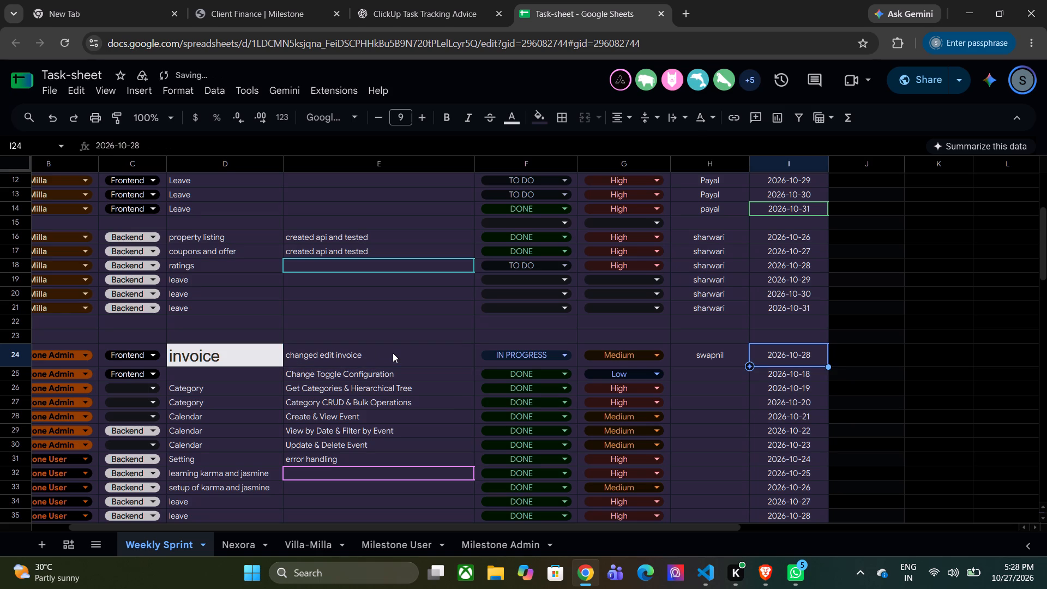
key(ctrl+z)
key(ctrl+z)
key(ctrl+z)
key(ctrl+z)
key(ctrl+z)
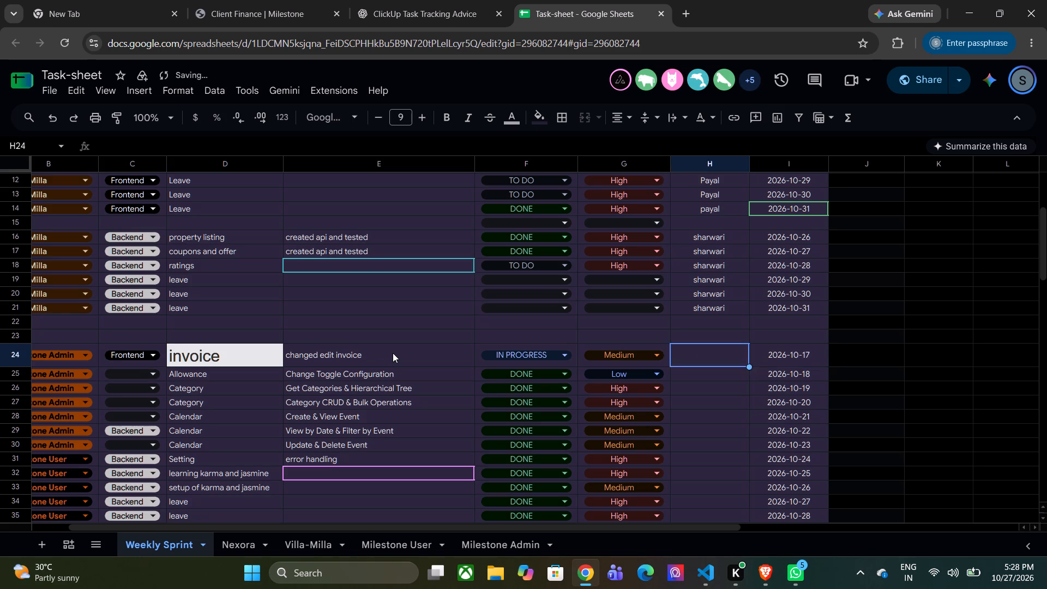
key(ctrl+z)
key(ctrl+z)
key(ctrl+z)
key(ctrl+z)
key(ctrl+z)
key(ctrl+z)
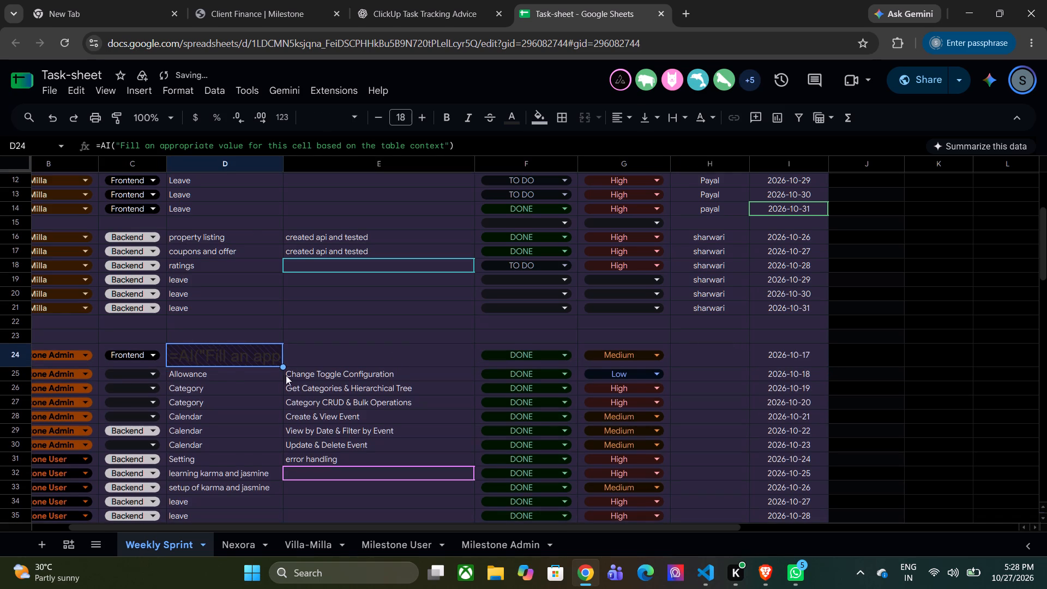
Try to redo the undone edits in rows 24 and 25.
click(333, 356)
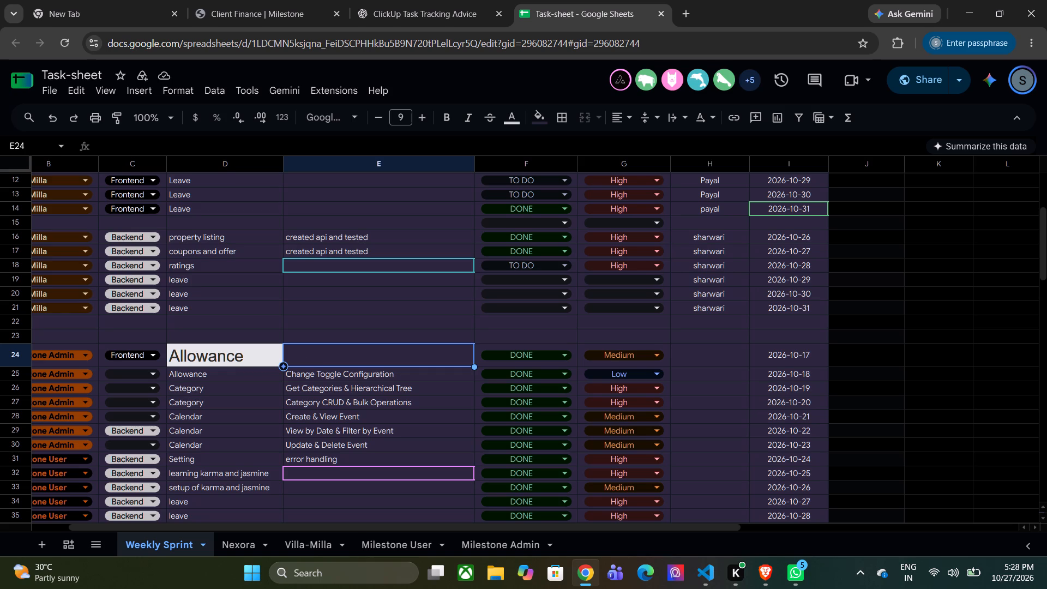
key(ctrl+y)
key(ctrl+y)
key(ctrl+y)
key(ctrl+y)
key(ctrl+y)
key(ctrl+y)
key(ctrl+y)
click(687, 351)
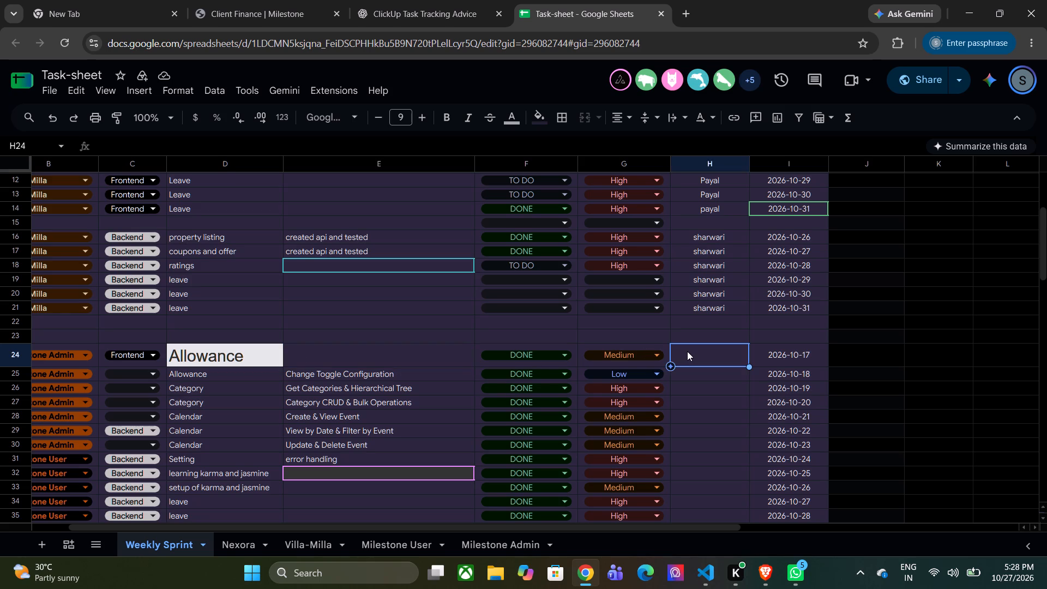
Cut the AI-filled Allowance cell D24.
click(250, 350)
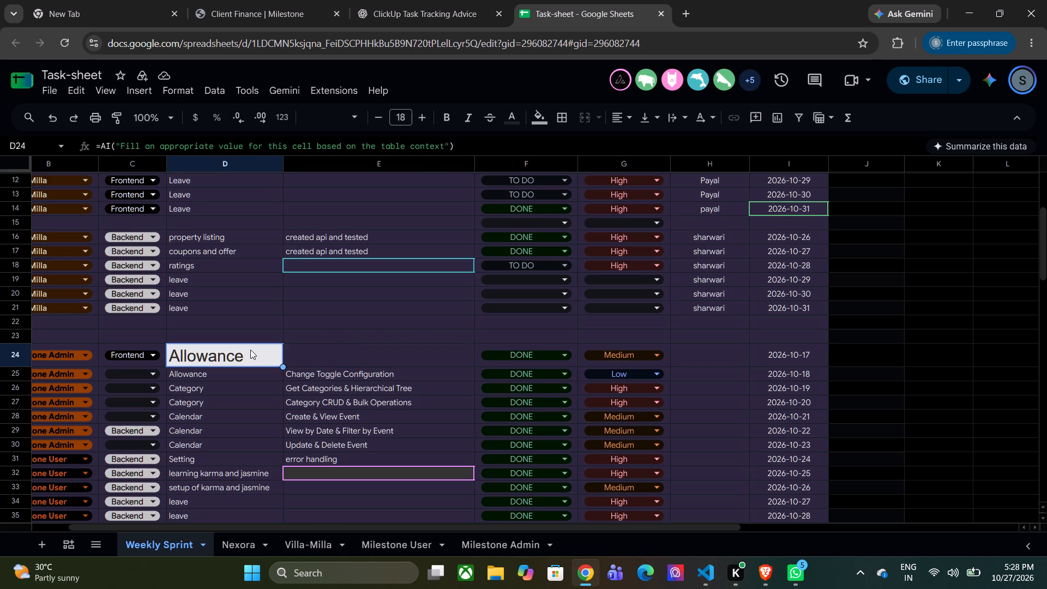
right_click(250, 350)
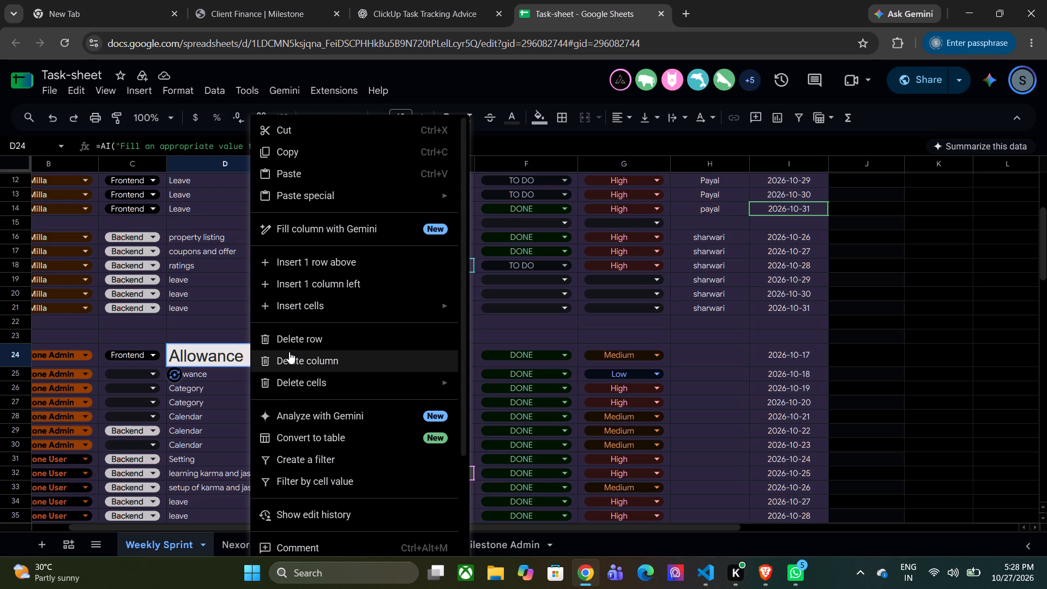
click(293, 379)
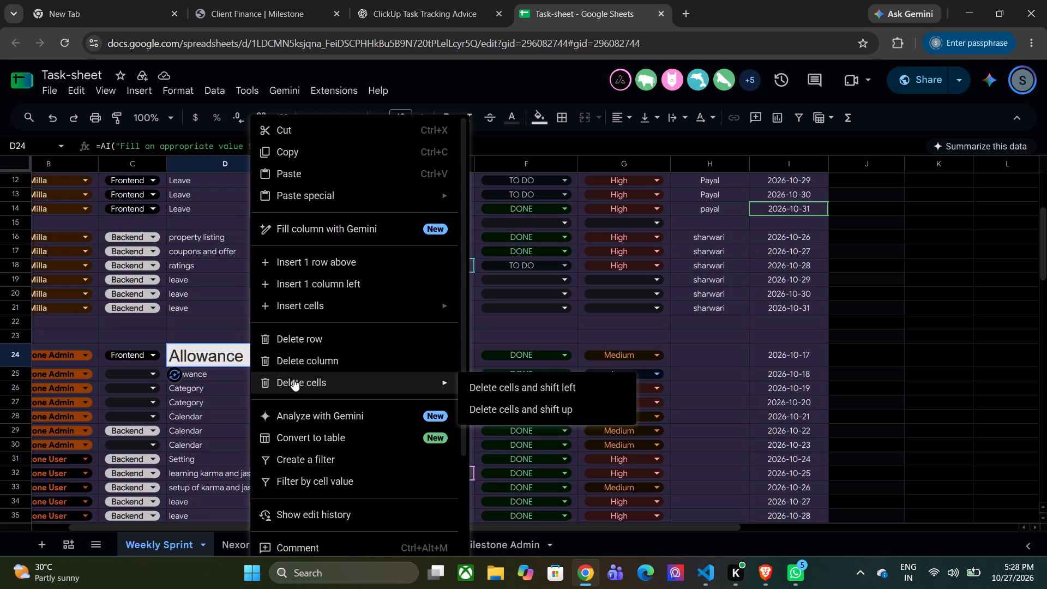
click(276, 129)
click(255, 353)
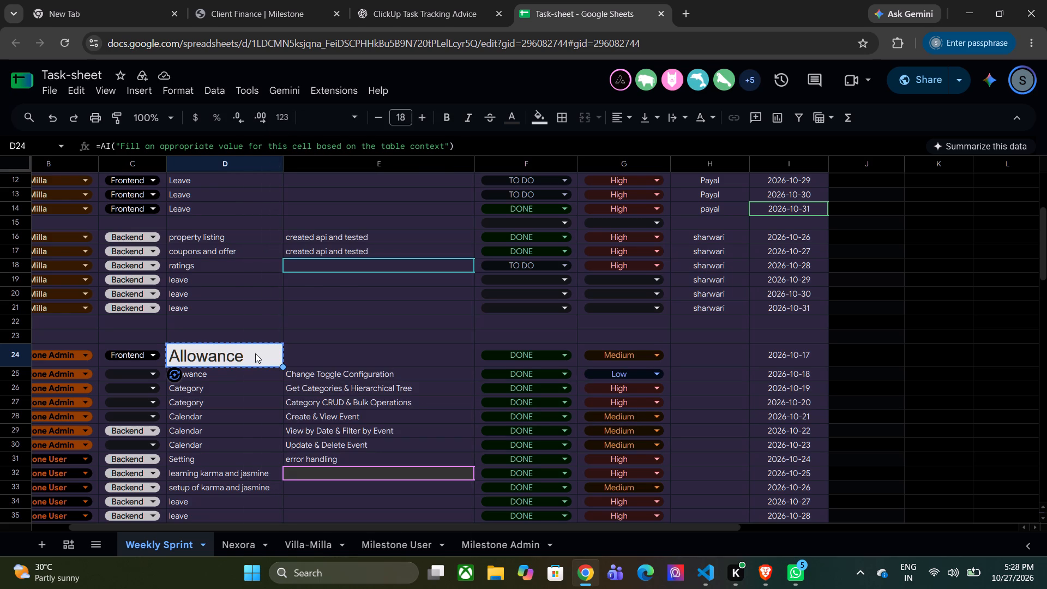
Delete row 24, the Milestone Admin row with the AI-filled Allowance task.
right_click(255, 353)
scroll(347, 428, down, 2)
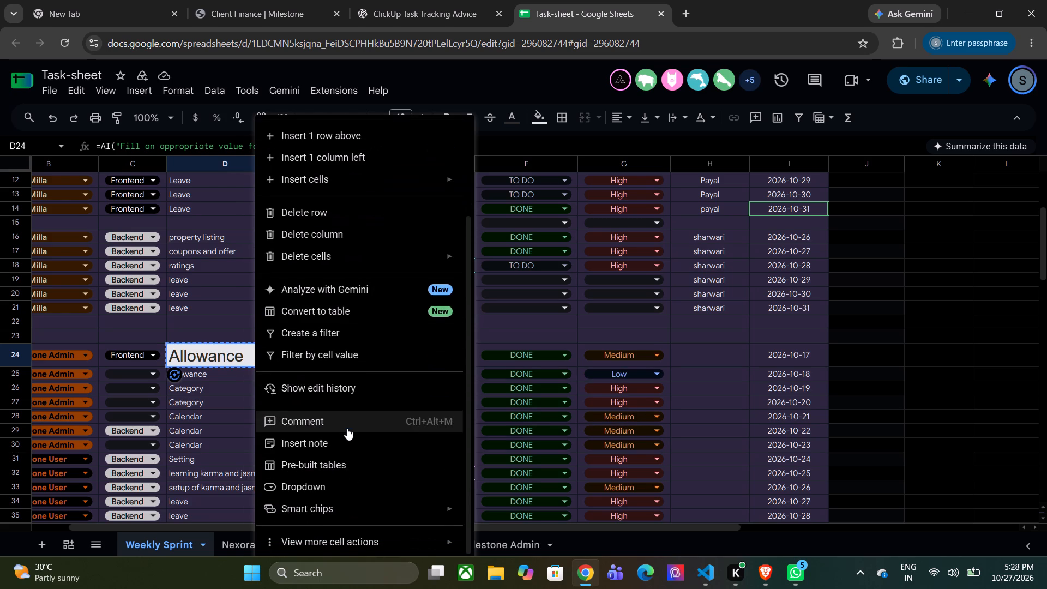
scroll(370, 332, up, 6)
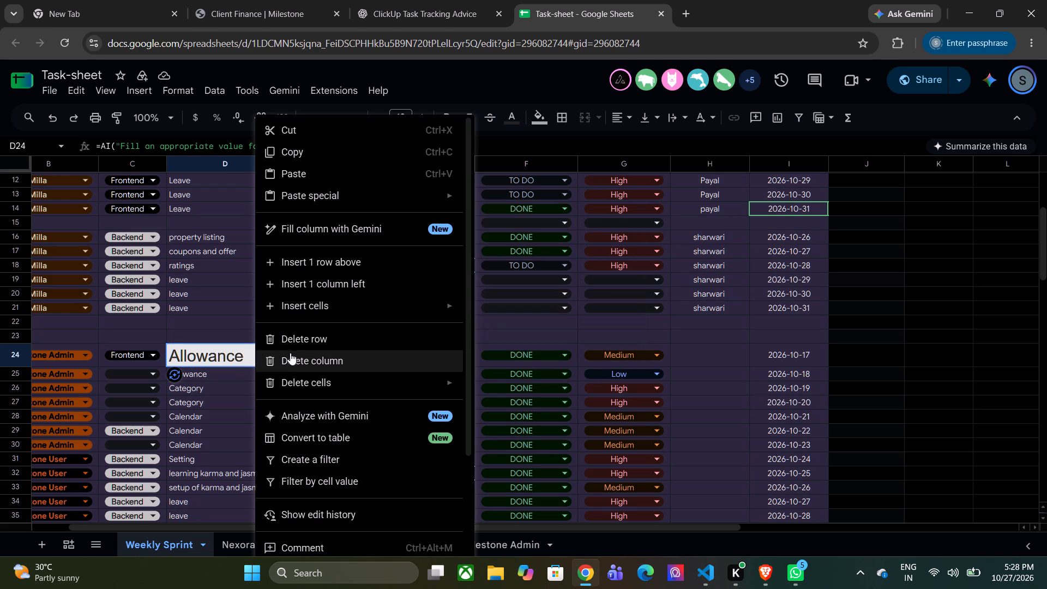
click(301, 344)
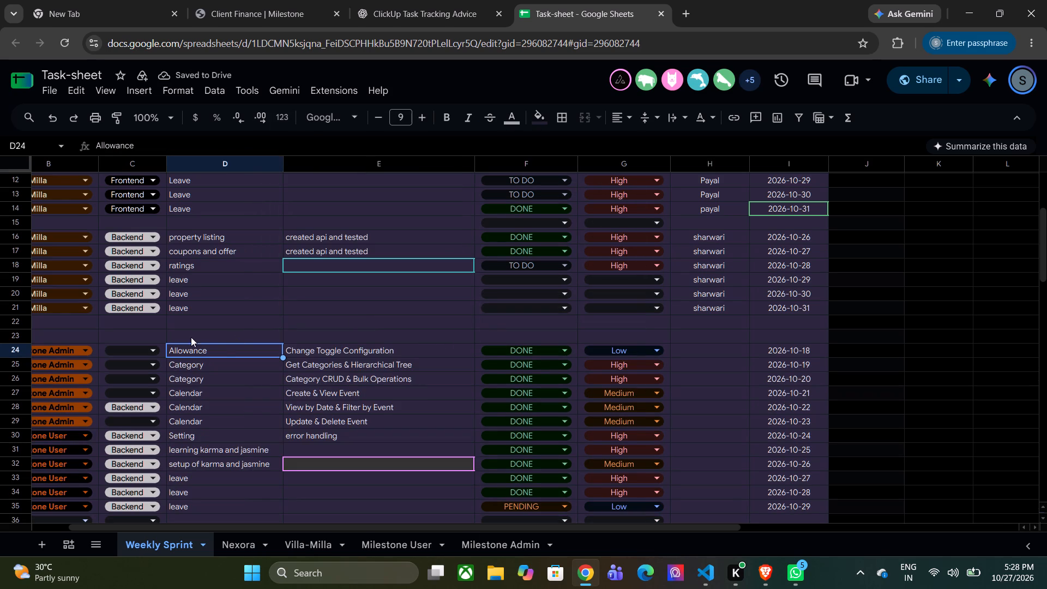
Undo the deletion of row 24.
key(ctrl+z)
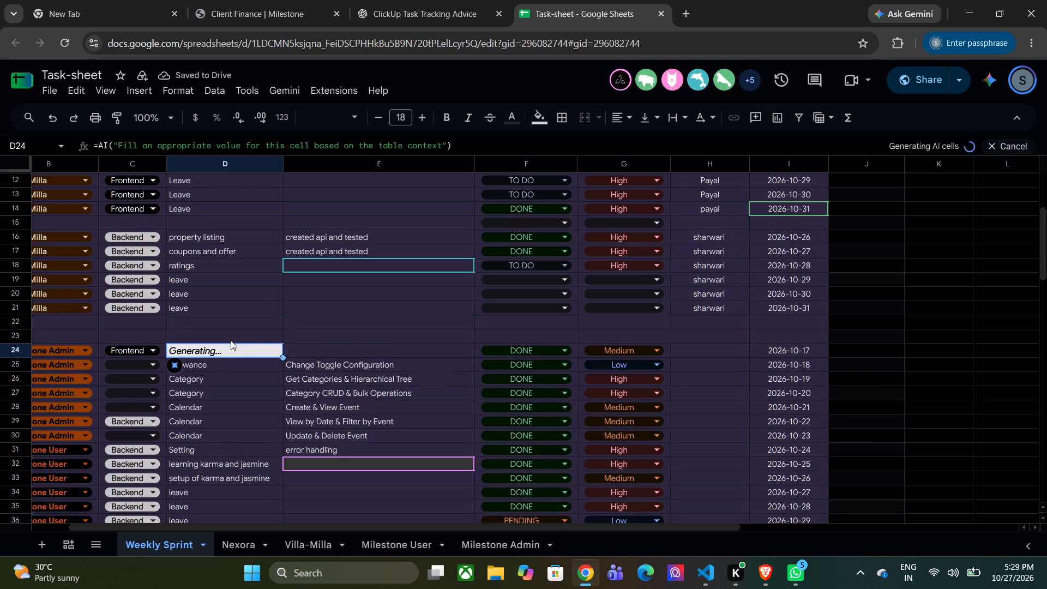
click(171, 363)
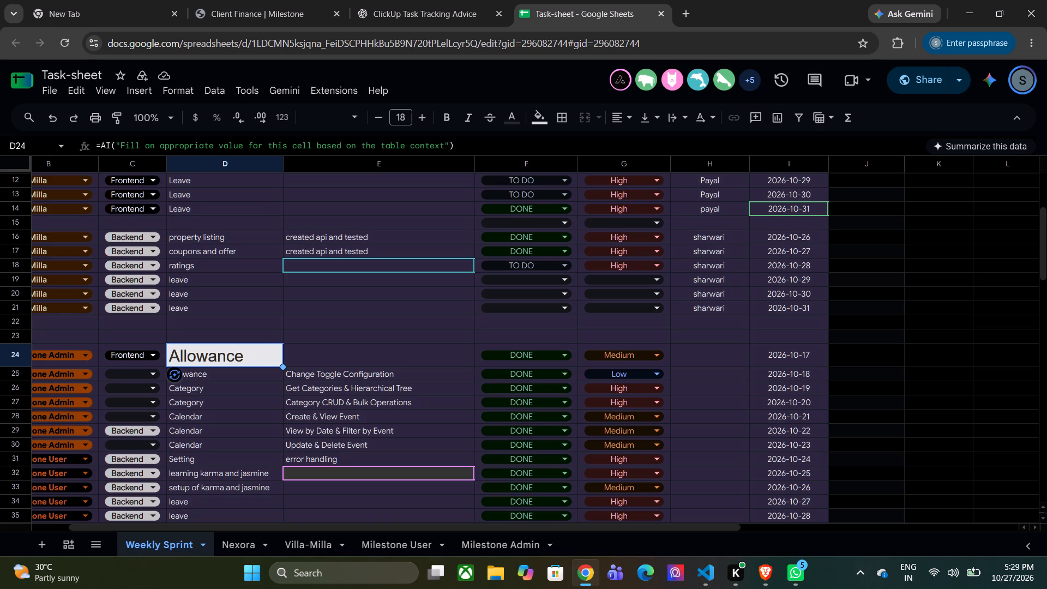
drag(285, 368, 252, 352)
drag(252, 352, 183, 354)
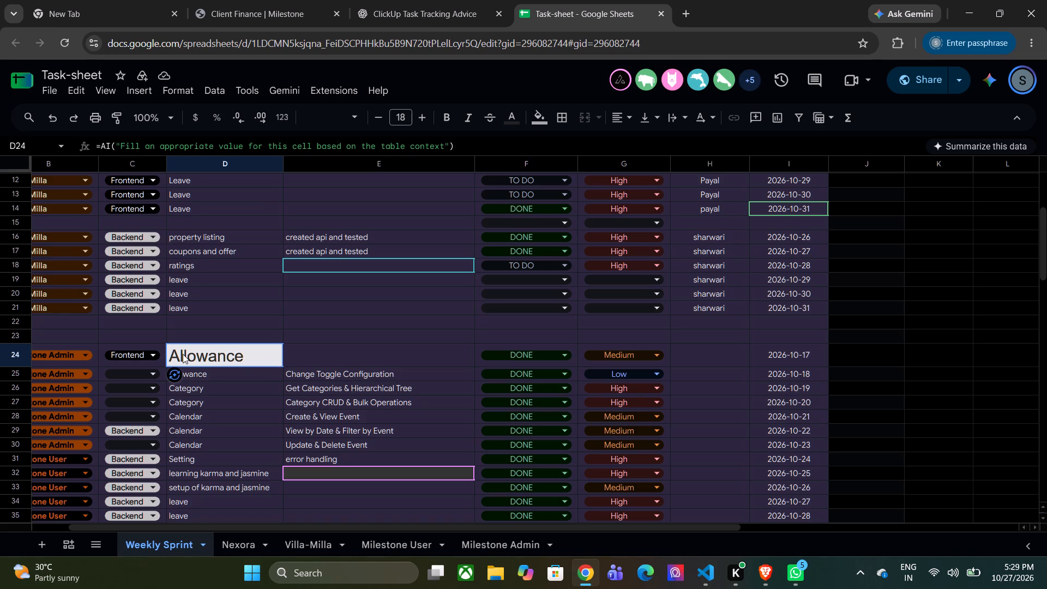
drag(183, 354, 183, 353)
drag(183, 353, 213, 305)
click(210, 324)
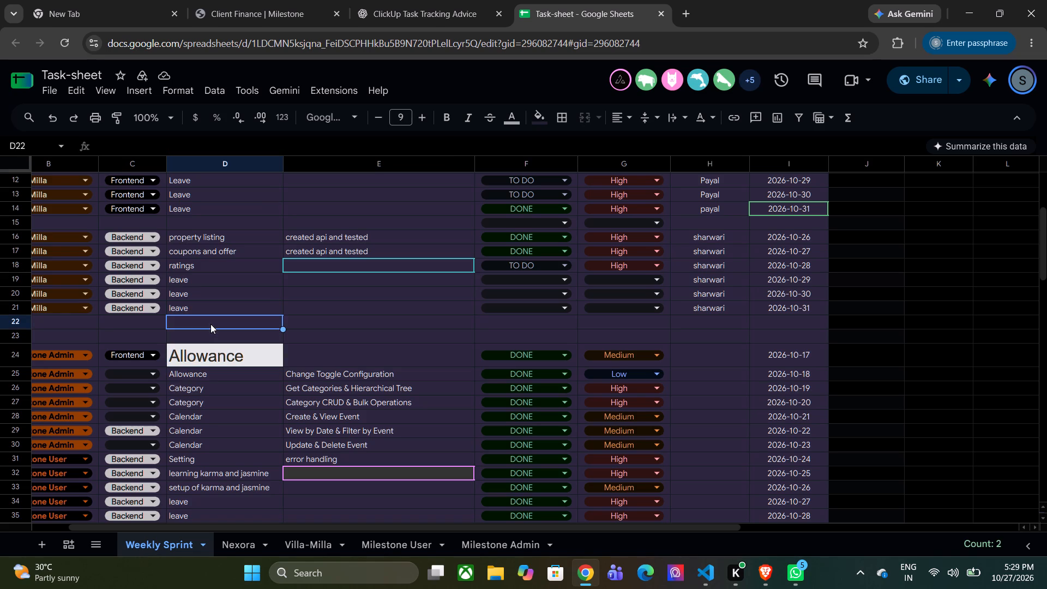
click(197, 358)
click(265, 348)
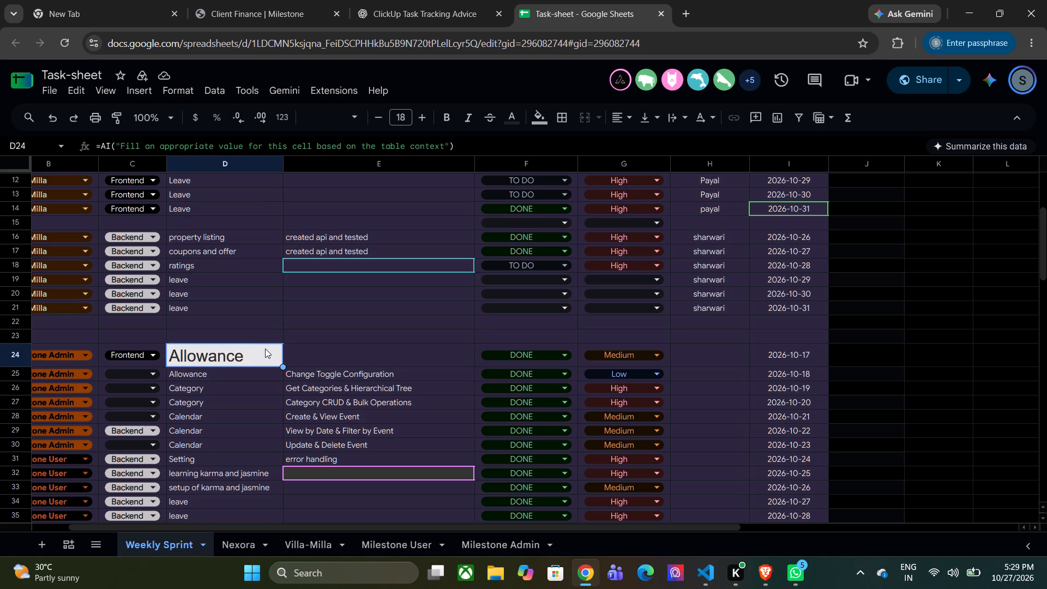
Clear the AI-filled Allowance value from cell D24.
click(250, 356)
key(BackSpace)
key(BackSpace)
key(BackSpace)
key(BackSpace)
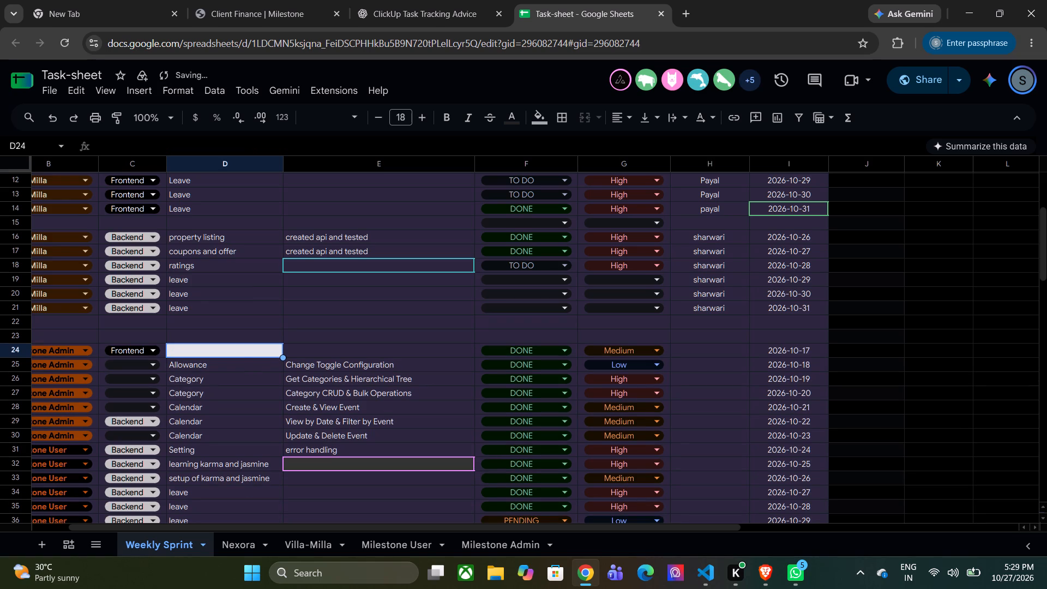
Delete column D, which holds the task names such as Allowance, Category and Calendar.
click(238, 358)
right_click(238, 358)
click(267, 362)
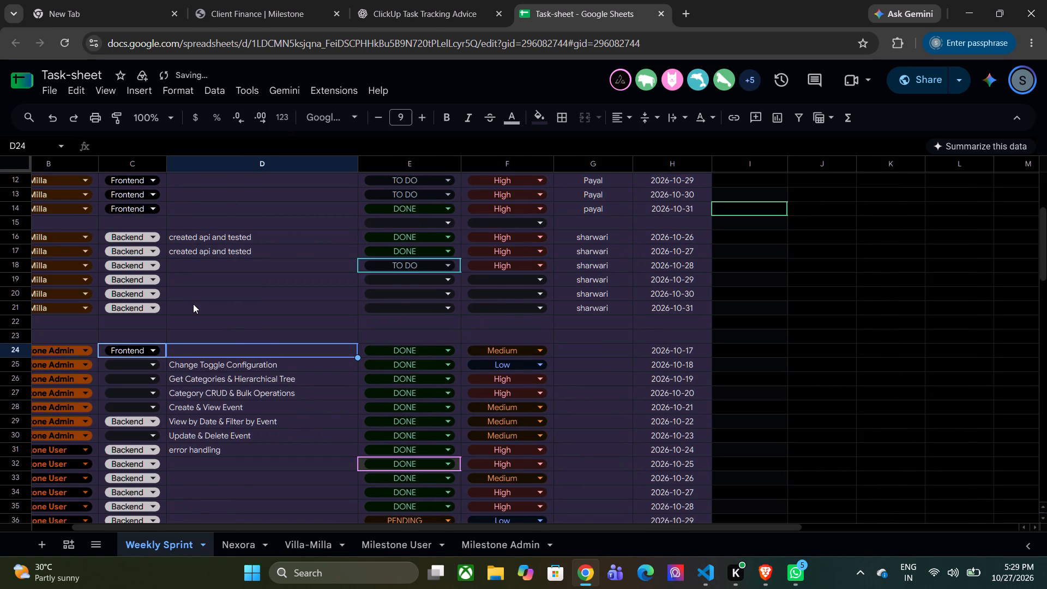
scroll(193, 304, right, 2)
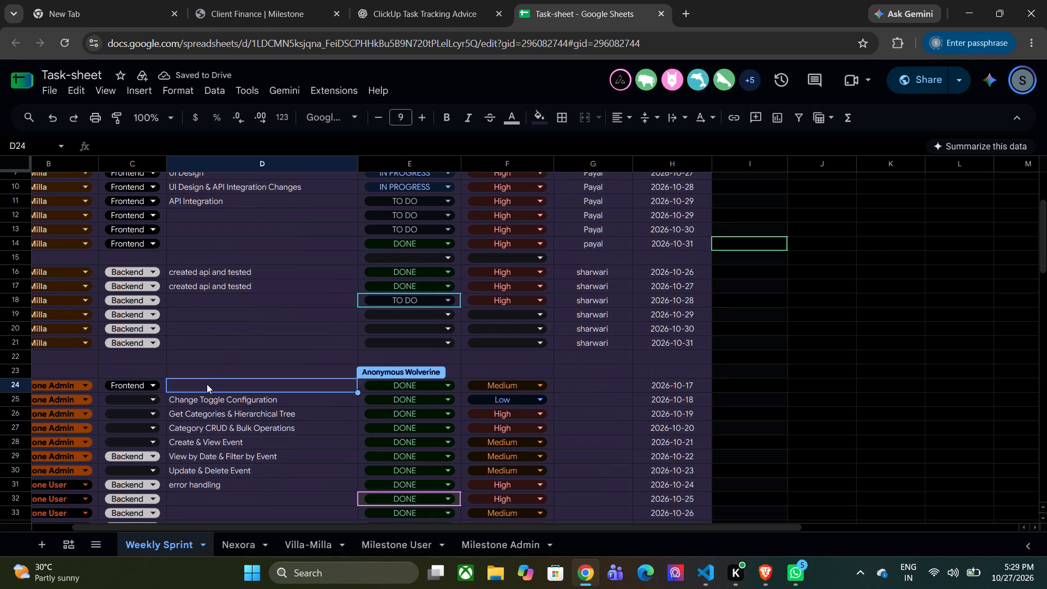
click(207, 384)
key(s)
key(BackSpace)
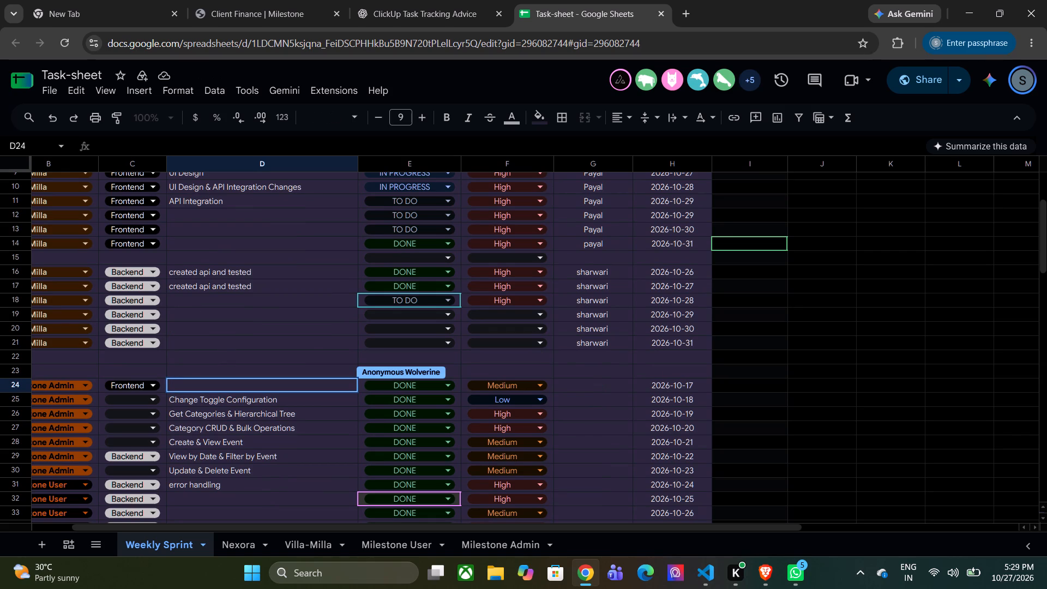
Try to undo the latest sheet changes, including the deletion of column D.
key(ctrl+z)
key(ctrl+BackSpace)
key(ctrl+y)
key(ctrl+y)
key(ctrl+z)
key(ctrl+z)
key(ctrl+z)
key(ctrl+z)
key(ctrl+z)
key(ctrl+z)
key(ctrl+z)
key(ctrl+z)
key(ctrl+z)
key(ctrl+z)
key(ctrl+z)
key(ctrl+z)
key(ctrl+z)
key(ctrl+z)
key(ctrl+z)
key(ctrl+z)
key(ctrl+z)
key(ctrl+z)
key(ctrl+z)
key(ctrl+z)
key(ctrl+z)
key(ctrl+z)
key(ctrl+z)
Look through the Weekly Sprint rows above and below row 24 to check the sheet's contents without the task-name column.
scroll(207, 384, up, 2)
scroll(309, 317, down, 2)
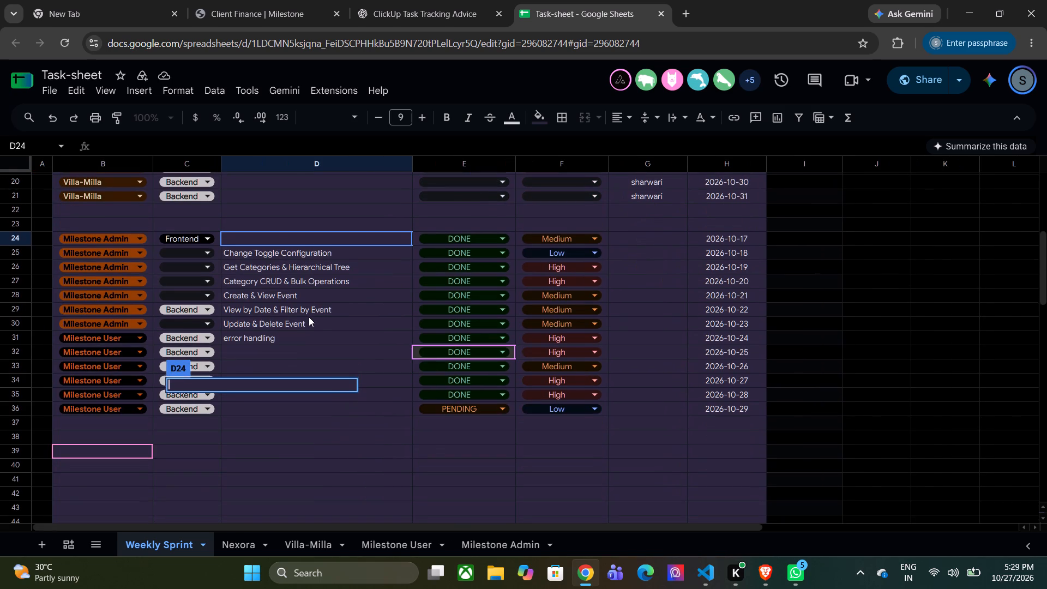
scroll(309, 317, down, 3)
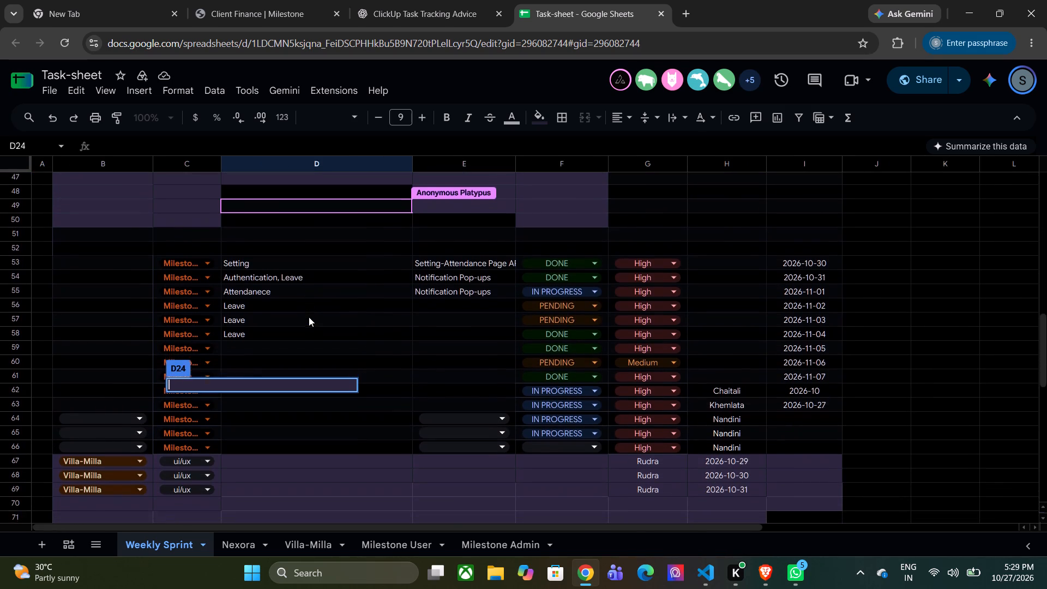
scroll(309, 317, up, 3)
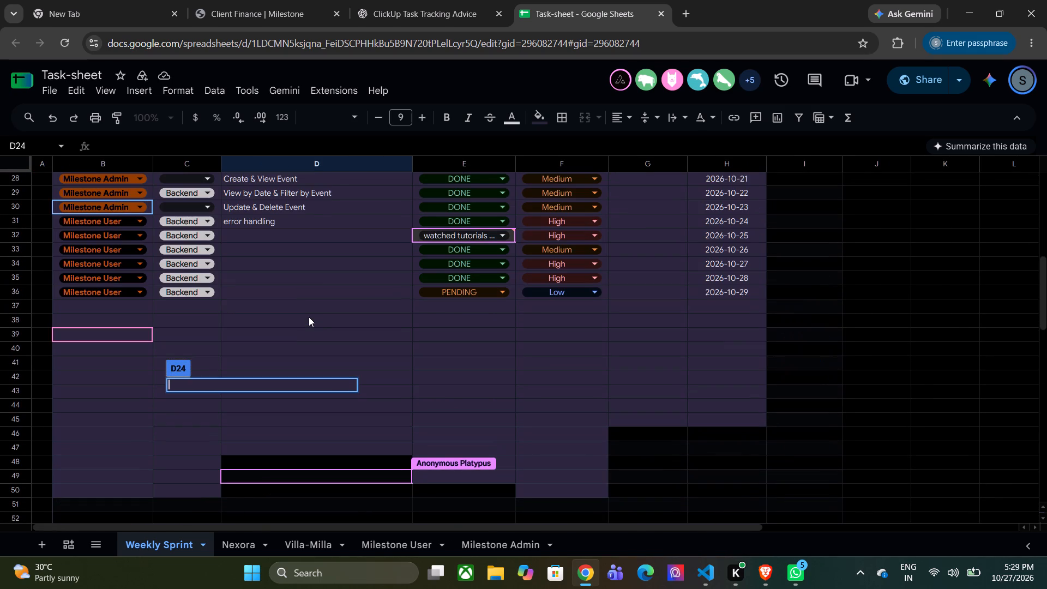
click(301, 327)
scroll(301, 327, up, 2)
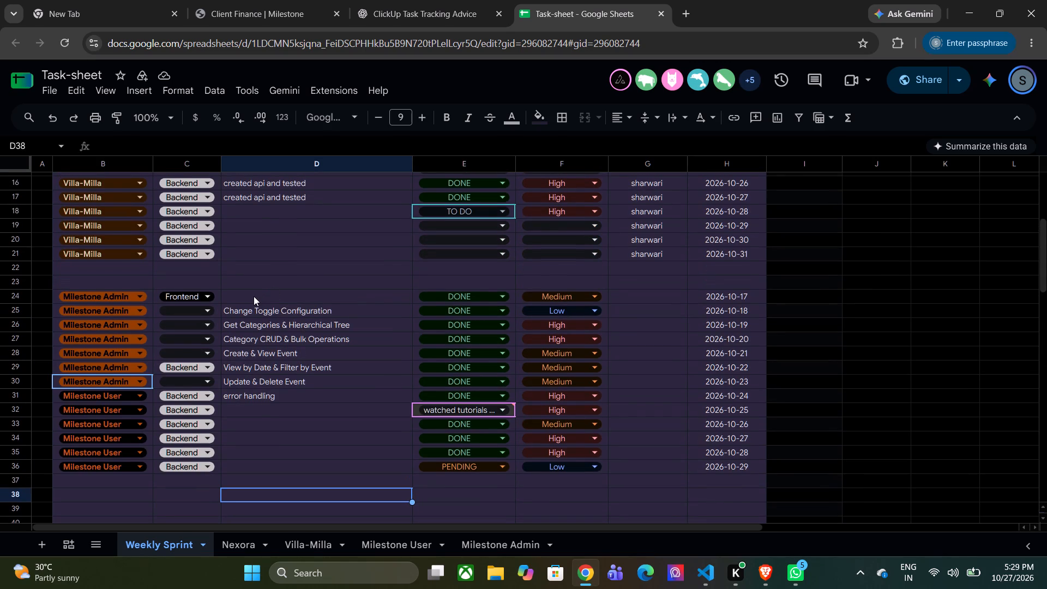
Undo the deletion of column D in the Weekly Sprint sheet to bring back the task names.
click(254, 296)
key(ctrl+z)
key(ctrl+z)
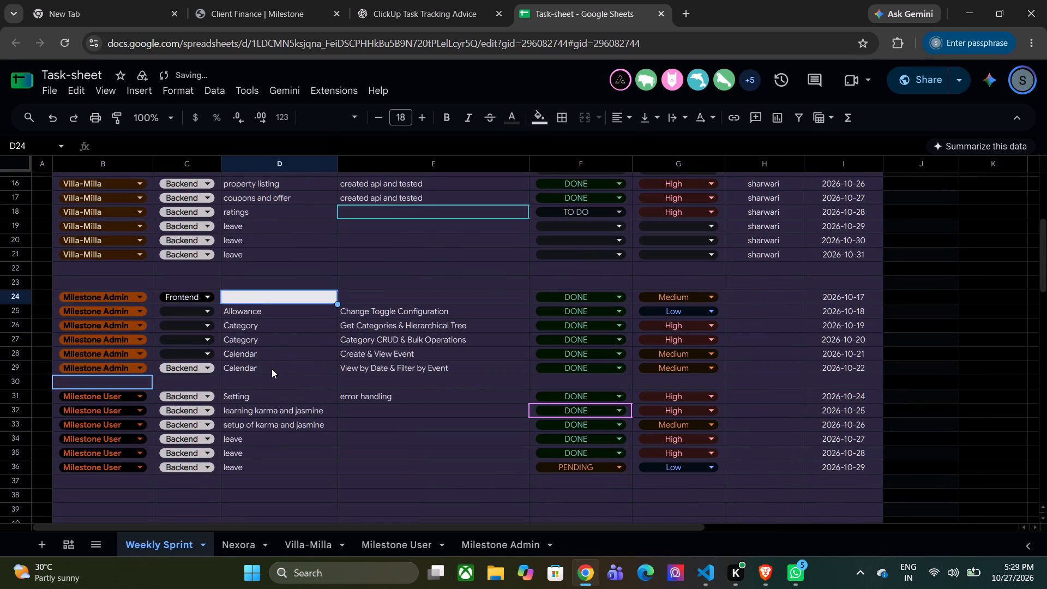
key(ctrl+z)
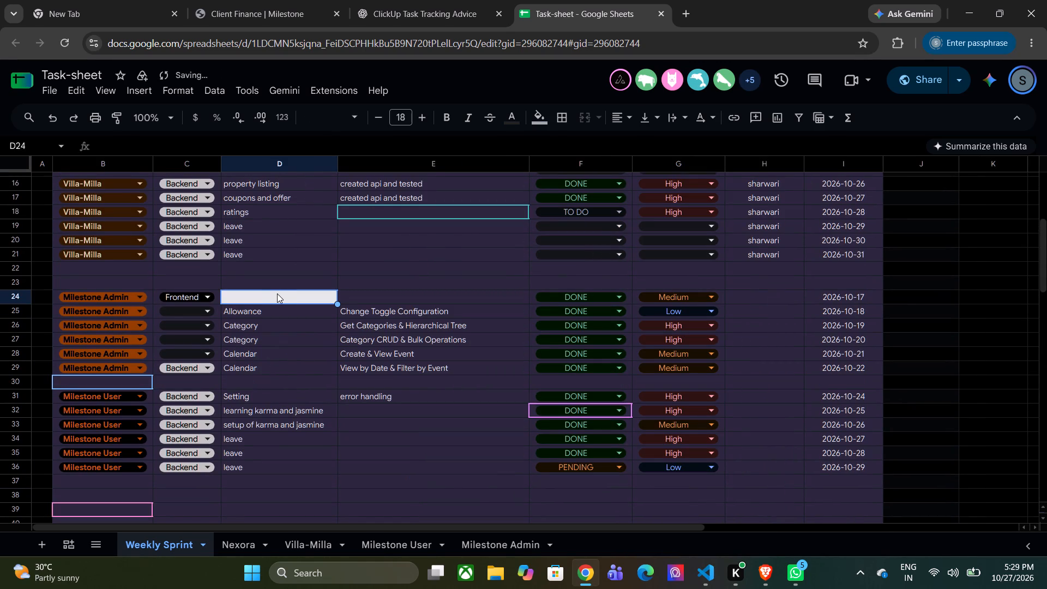
Examine the restored task names and descriptions in the Milestone Admin and Milestone User rows around D24.
click(275, 293)
click(272, 297)
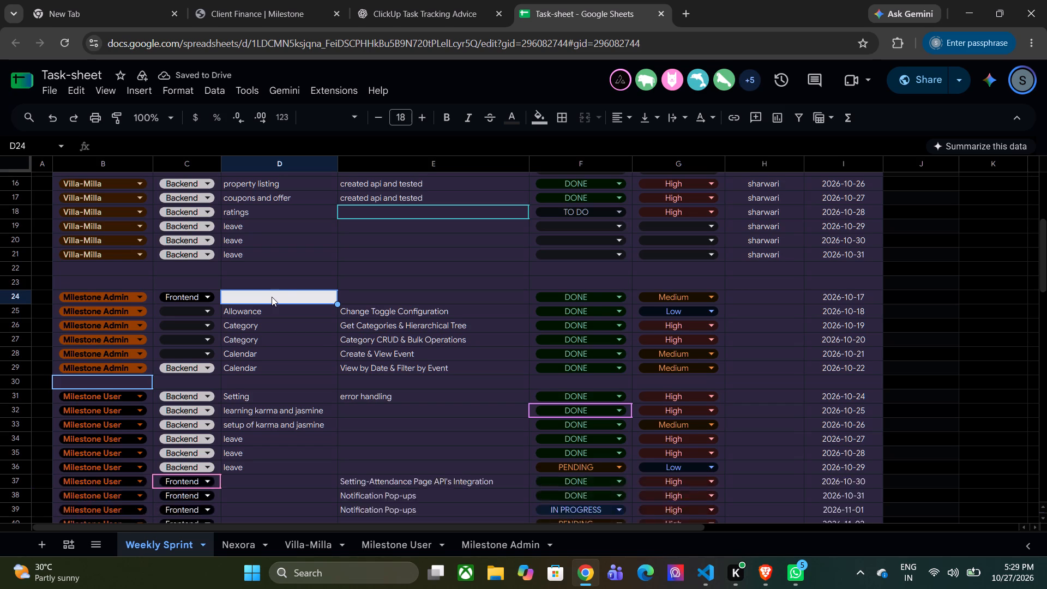
scroll(272, 297, left, 2)
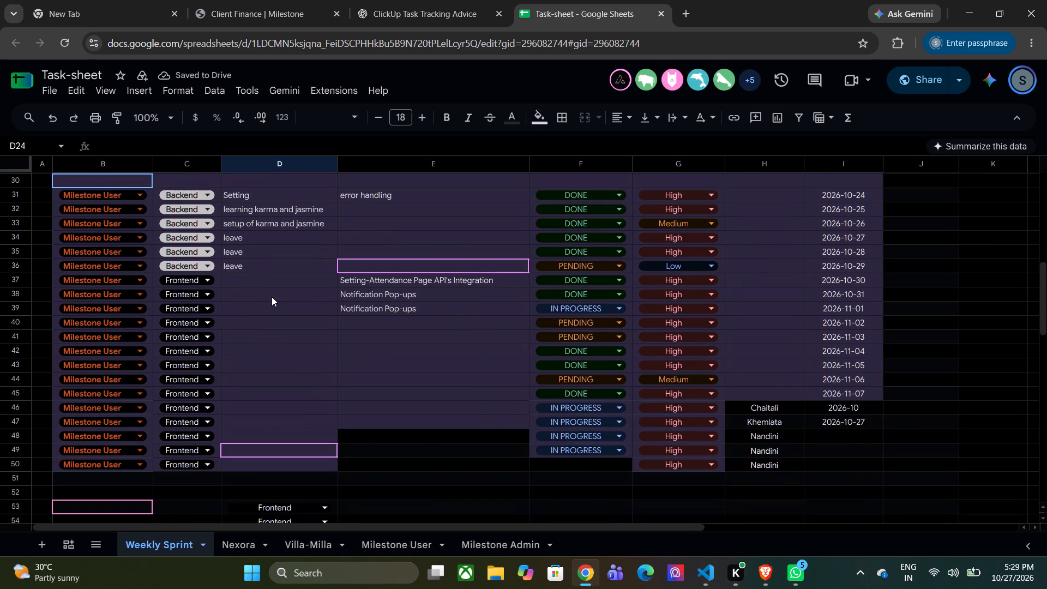
scroll(272, 297, left, 1)
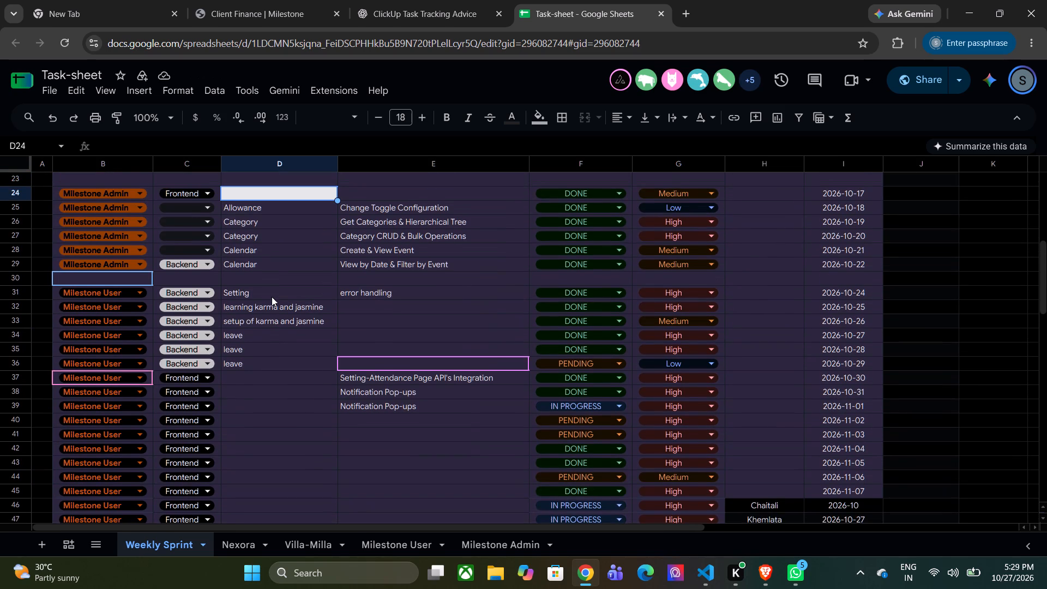
scroll(272, 297, left, 1)
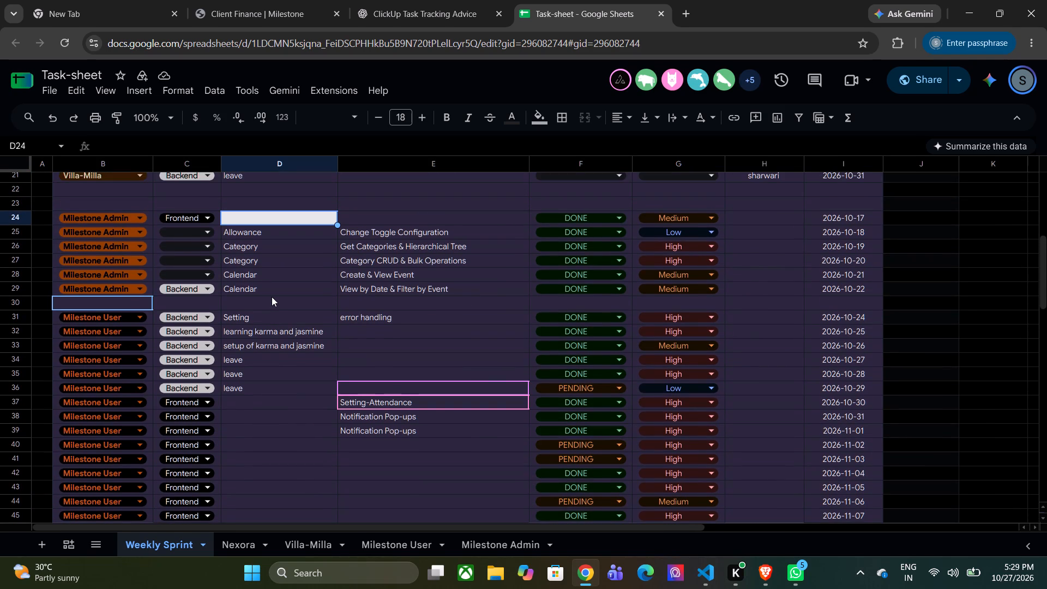
click(239, 302)
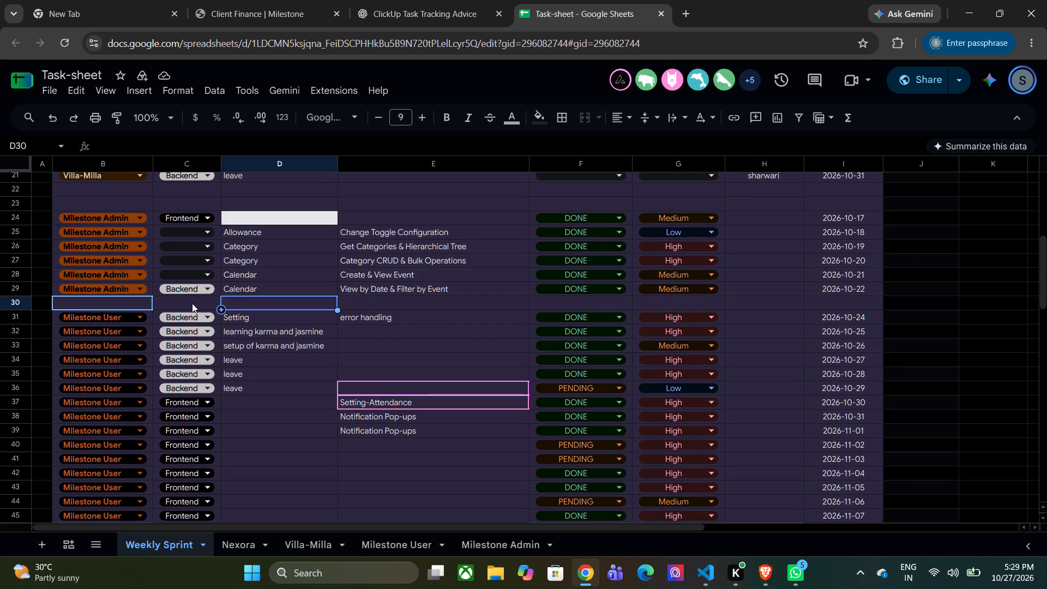
click(192, 303)
scroll(266, 245, up, 1)
click(263, 261)
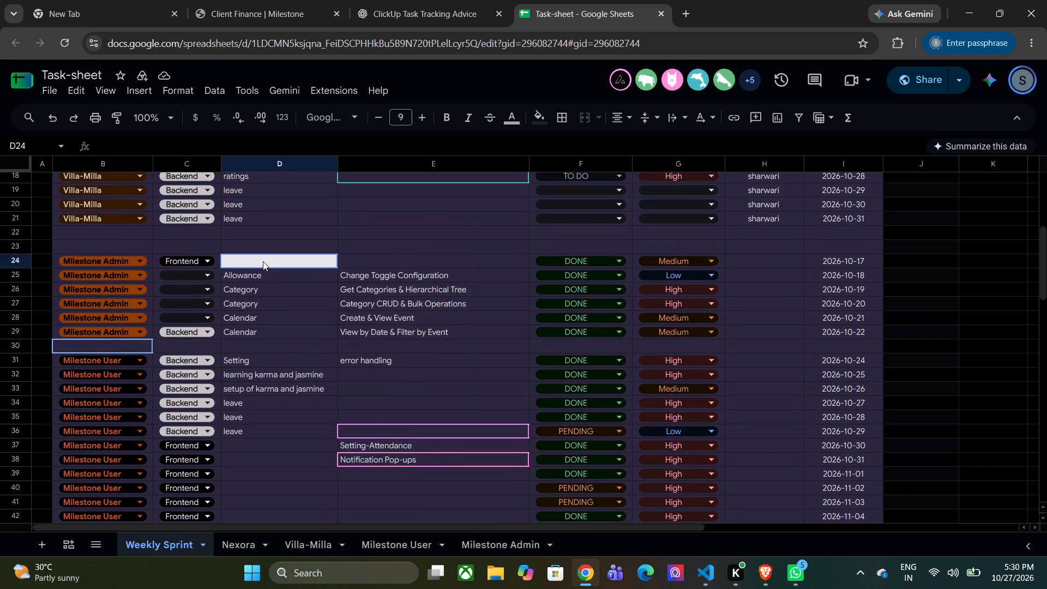
click(296, 257)
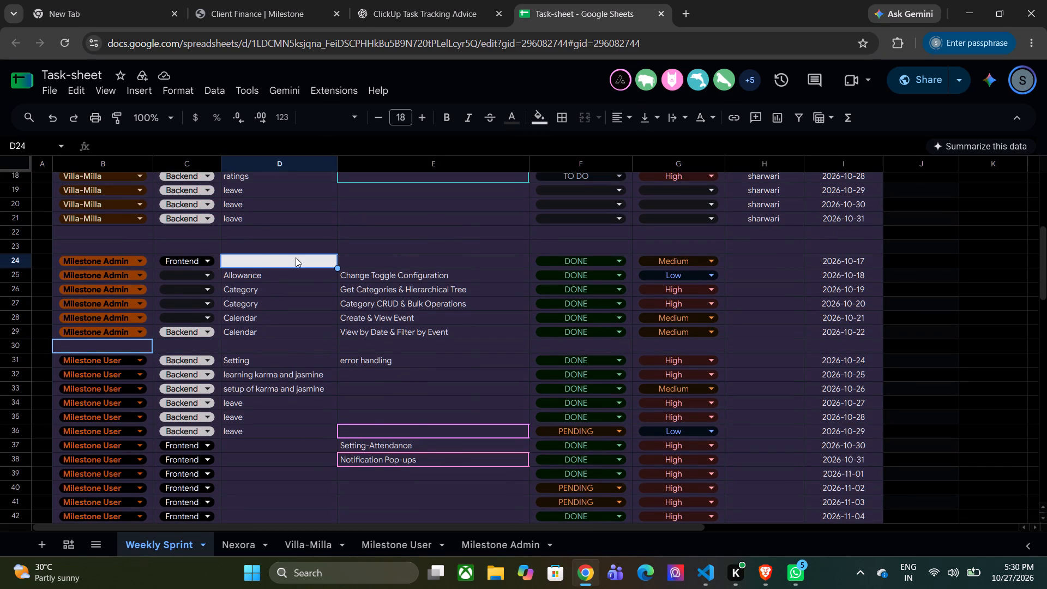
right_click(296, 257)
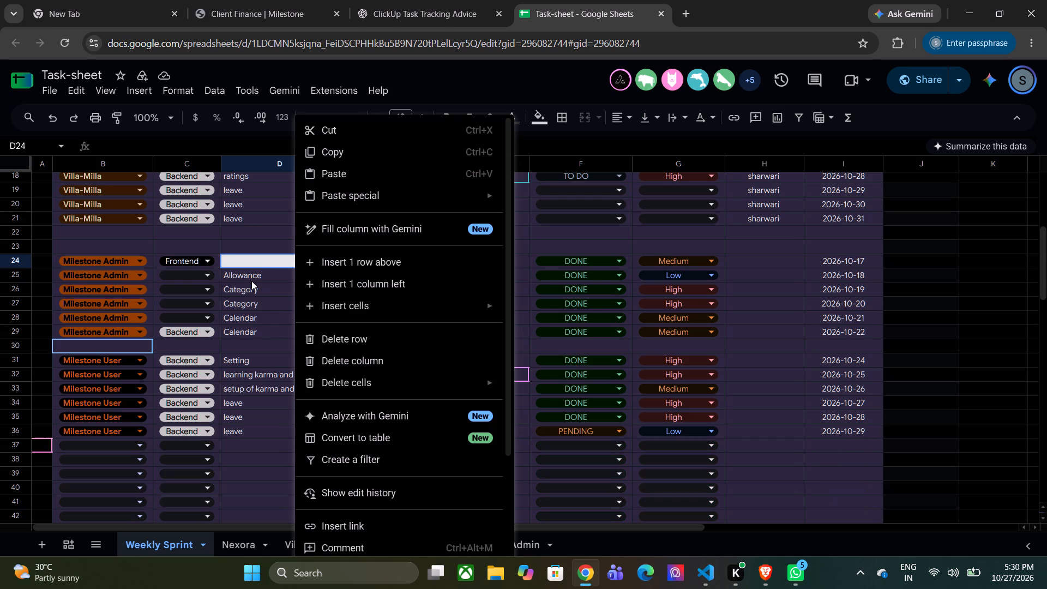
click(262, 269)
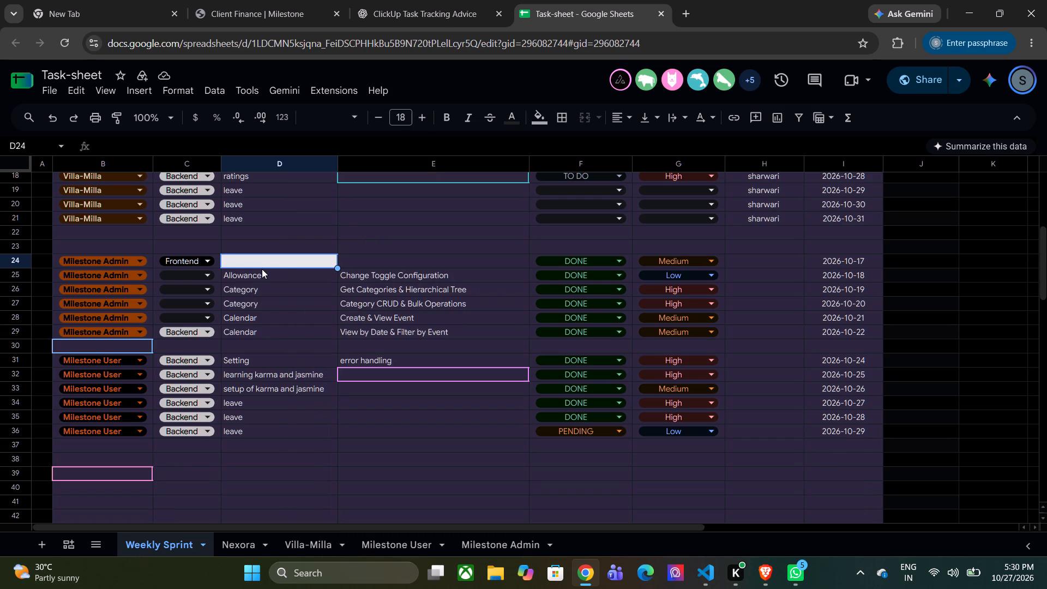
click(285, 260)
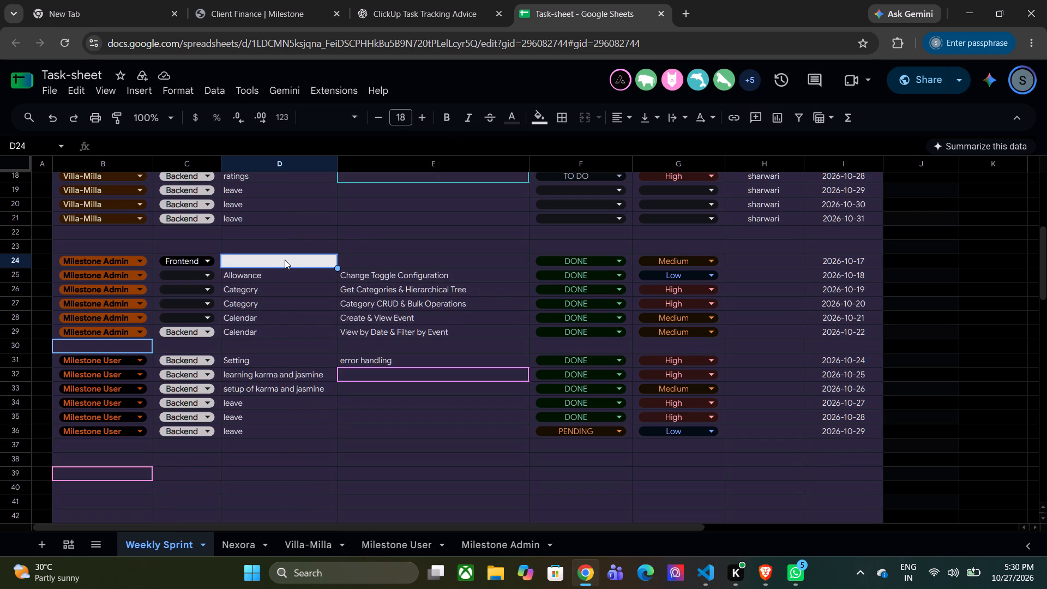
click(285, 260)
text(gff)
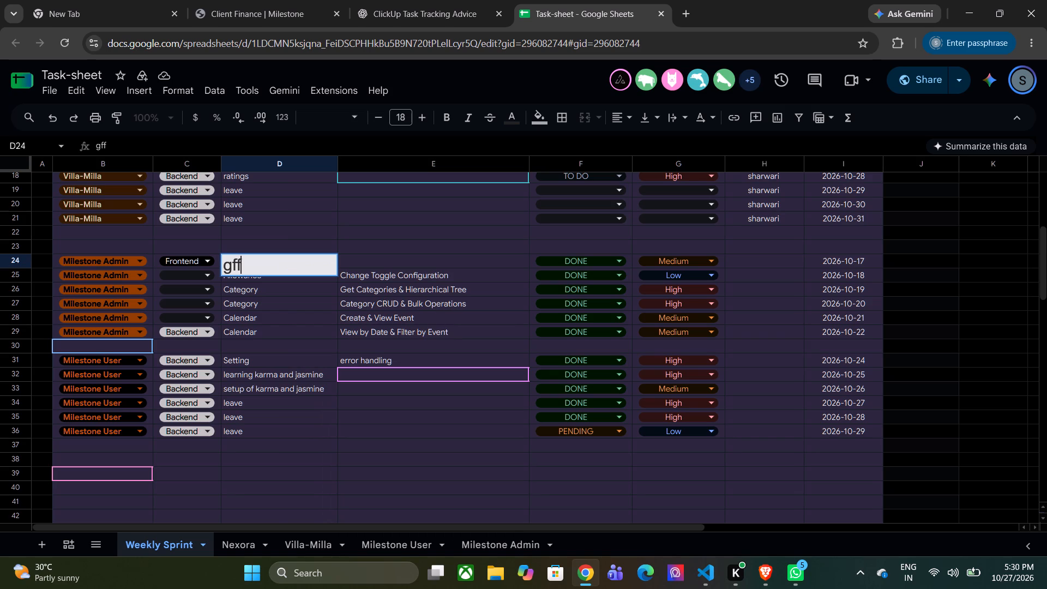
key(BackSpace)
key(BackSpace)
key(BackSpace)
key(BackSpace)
Copy the leave cell D21 onto the white cell D24 to replace its formatting with the sheet's dark style.
click(270, 220)
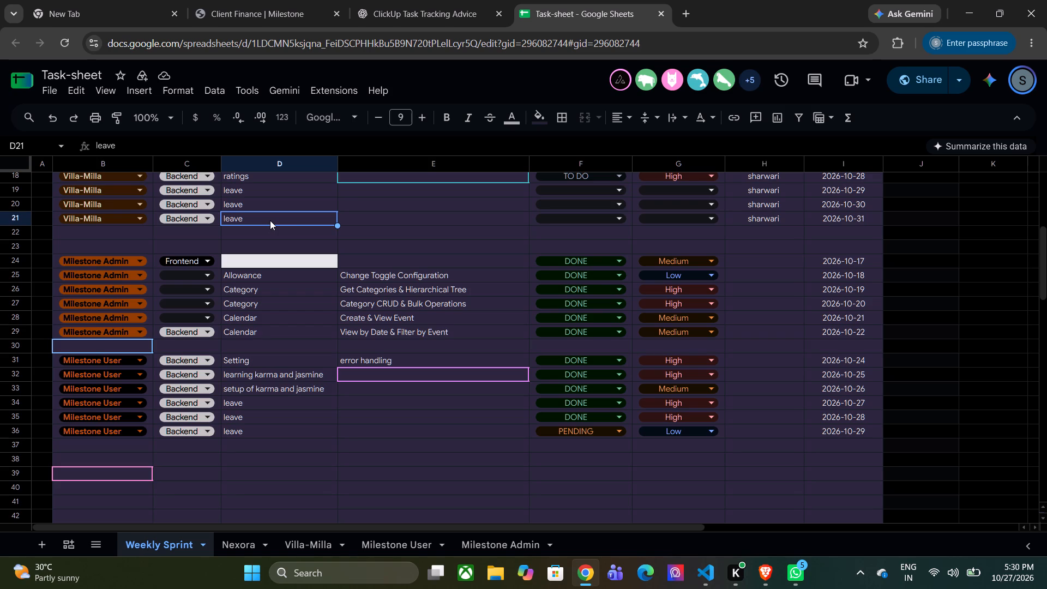
key(ctrl+c)
click(268, 257)
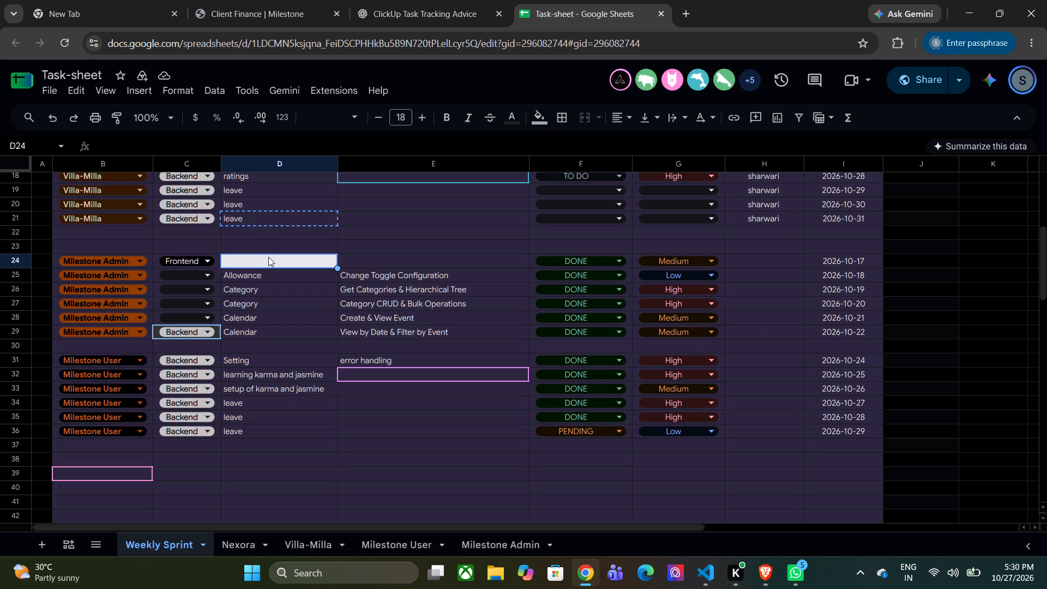
key(ctrl+v)
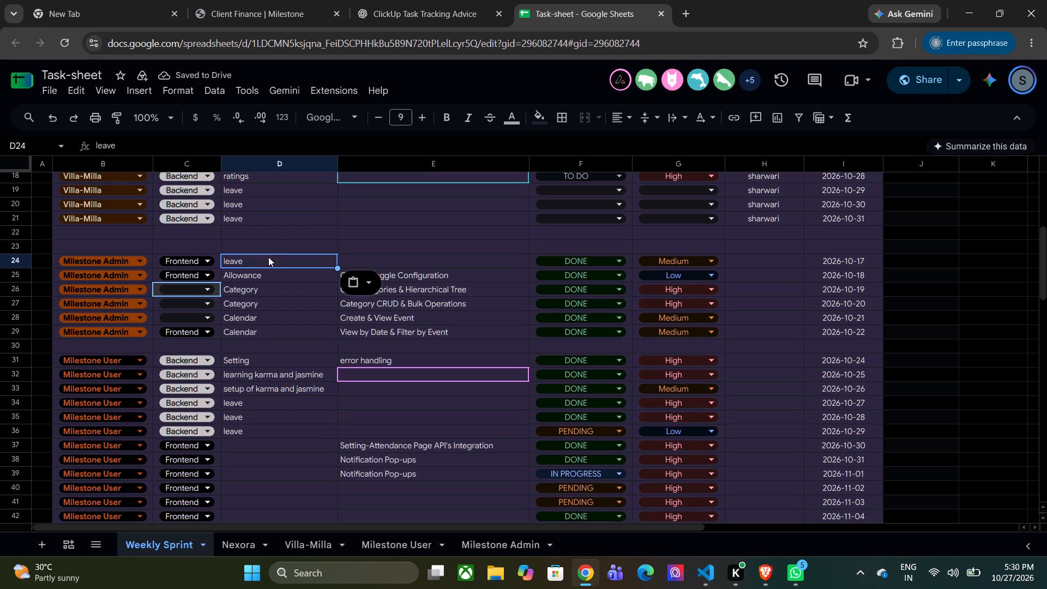
Clear the leave text from cell D24 in the first Milestone Admin row.
click(264, 266)
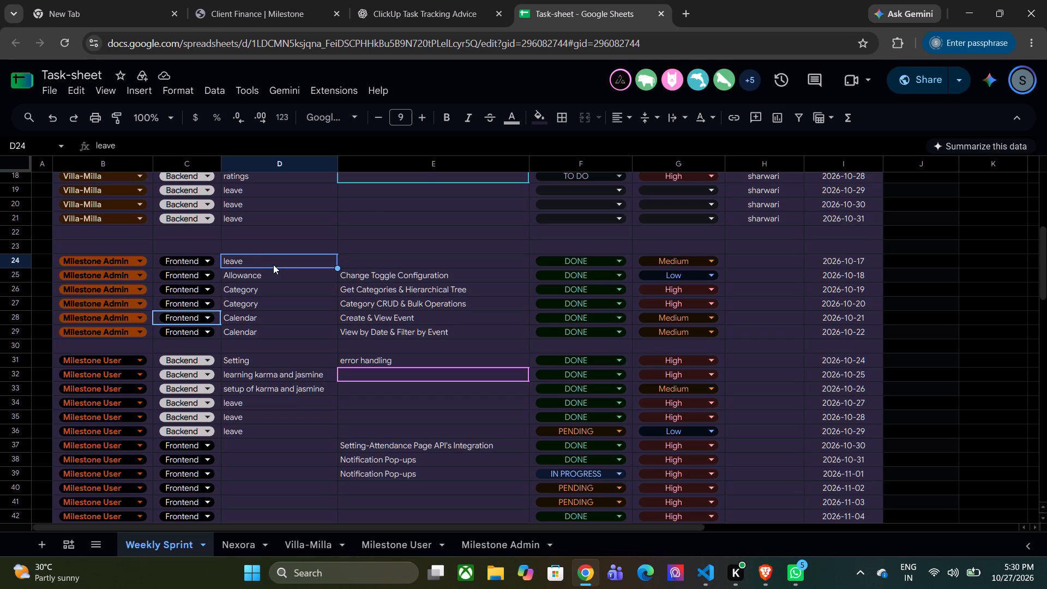
scroll(273, 265, up, 1)
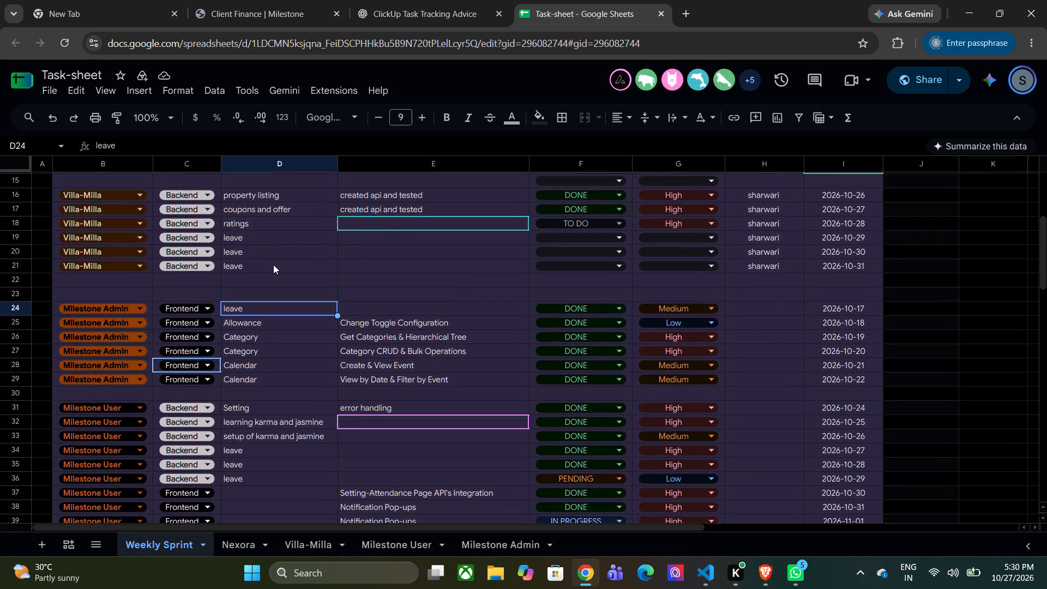
scroll(273, 265, up, 1)
click(255, 306)
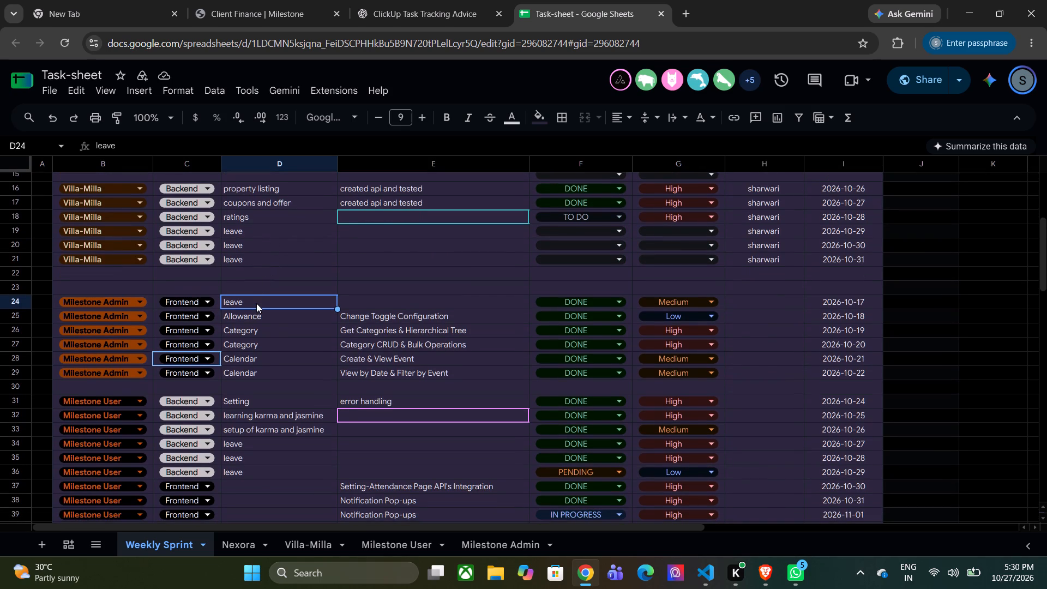
click(256, 303)
key(BackSpace)
key(BackSpace)
Switch to the Milestone admin site, look through its Purchase and Accounting sections, and open the Credit page.
click(272, 1)
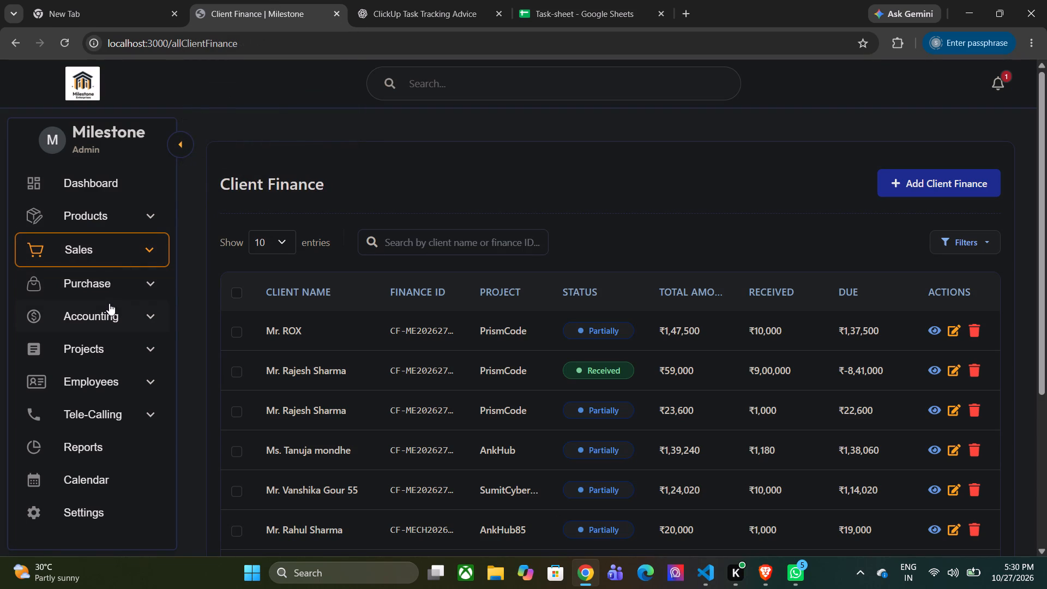
click(130, 285)
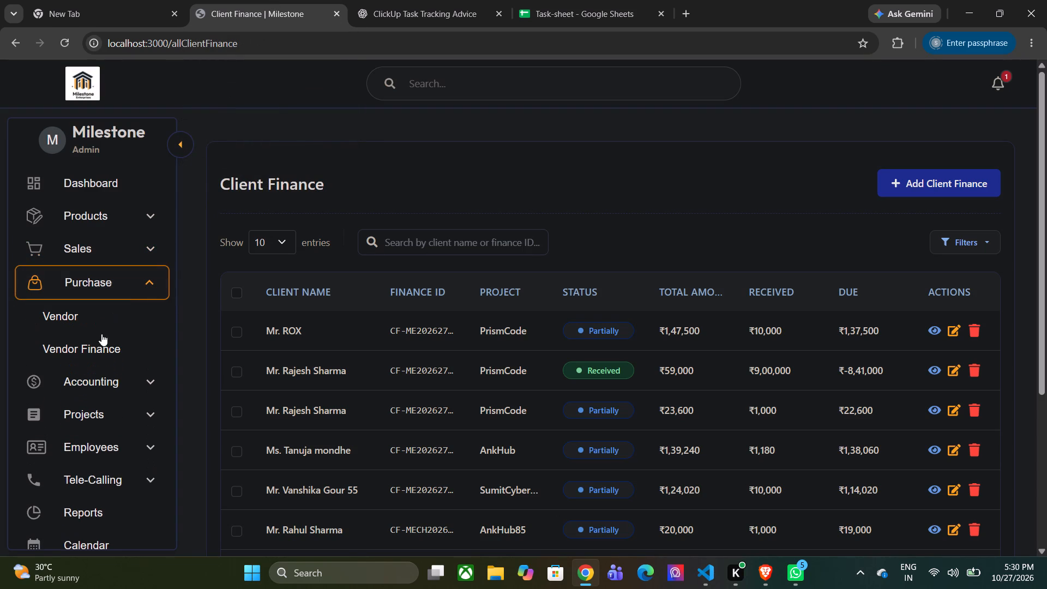
click(95, 383)
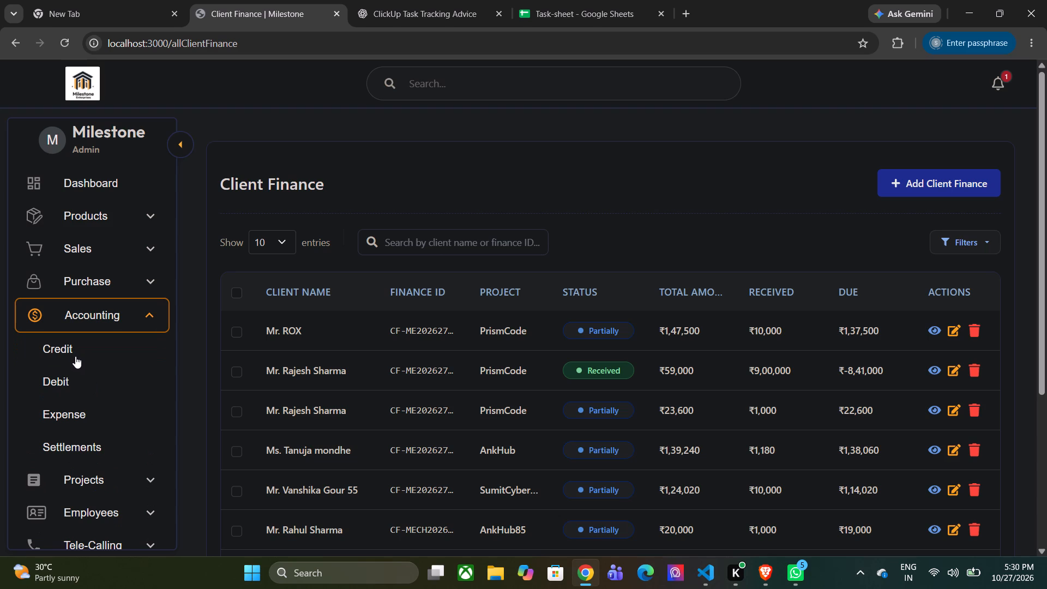
click(124, 272)
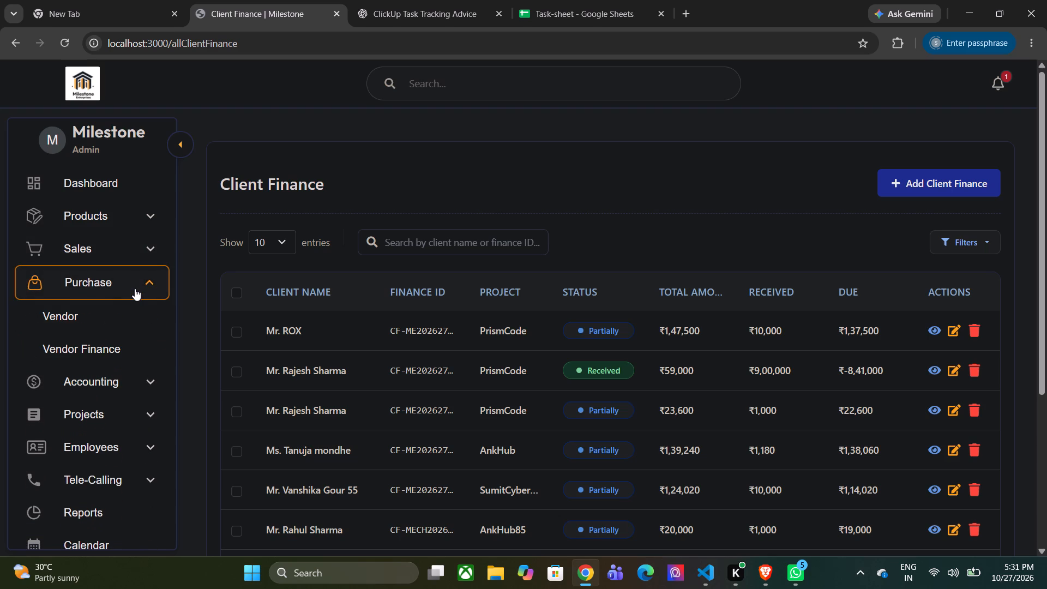
click(135, 289)
click(117, 312)
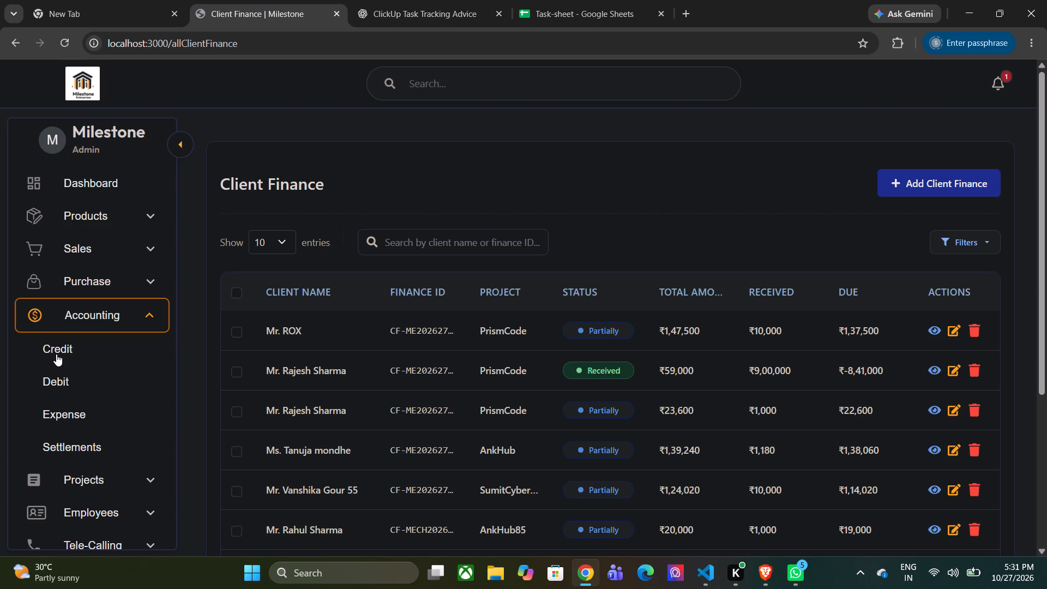
click(91, 338)
Return to the Task-sheet and enter credit as the task name in cell D24 of the first Milestone Admin row.
click(530, 0)
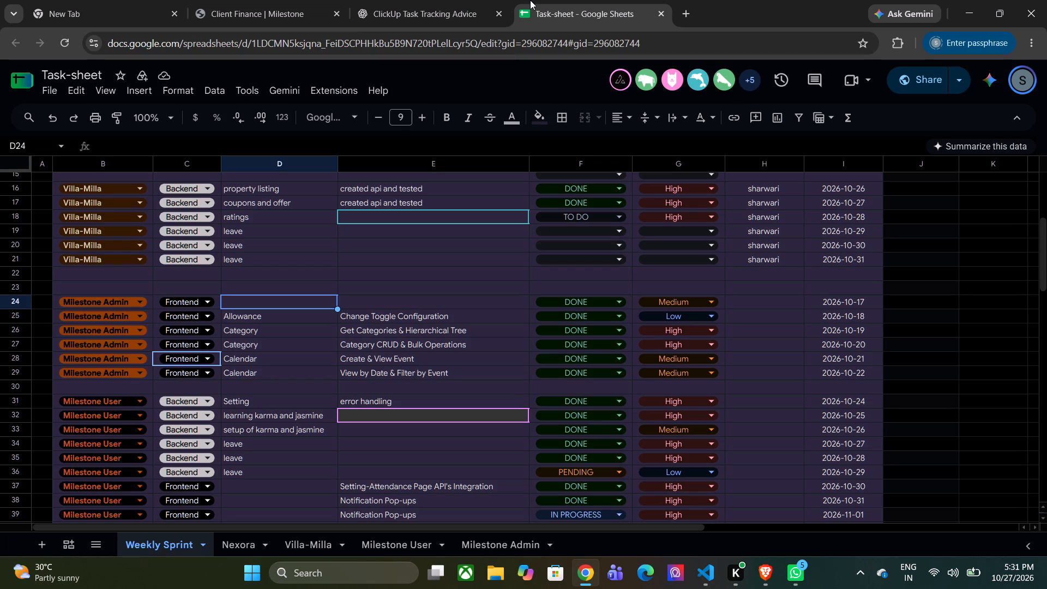
click(273, 298)
text(crea)
text(dit)
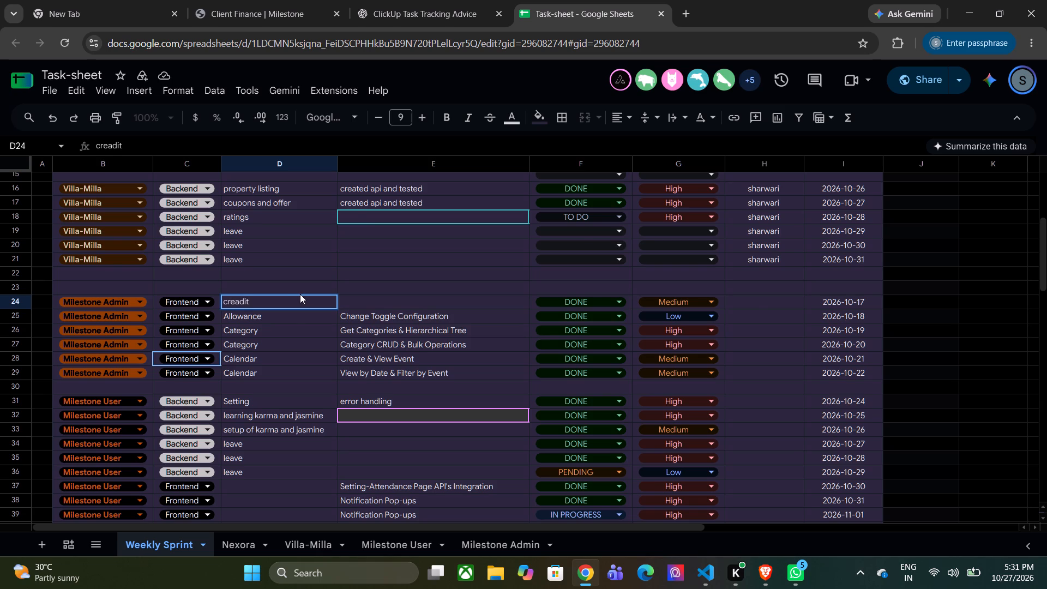
scroll(300, 294, up, 1)
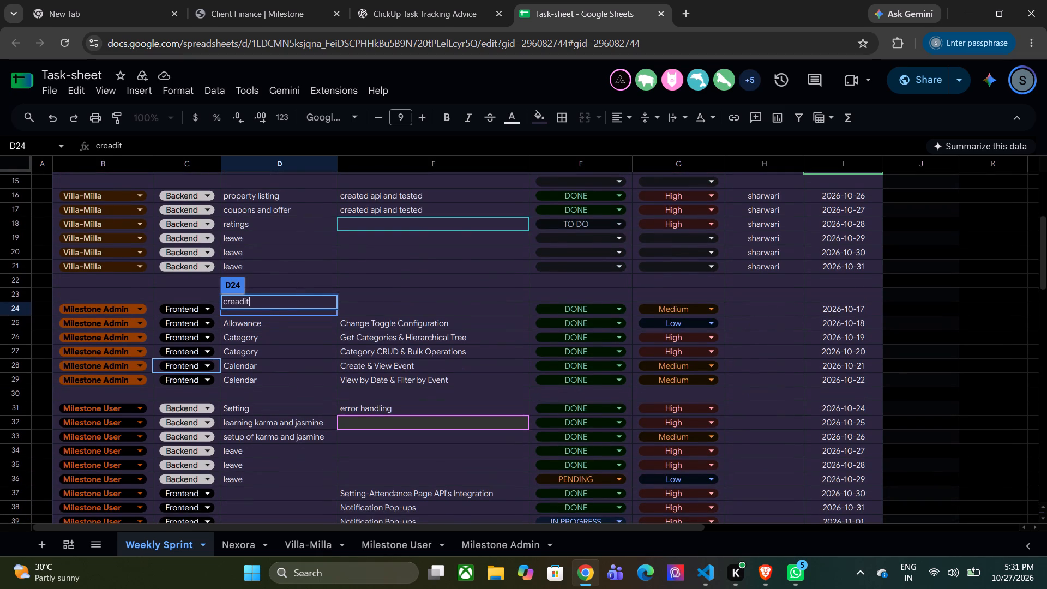
click(256, 10)
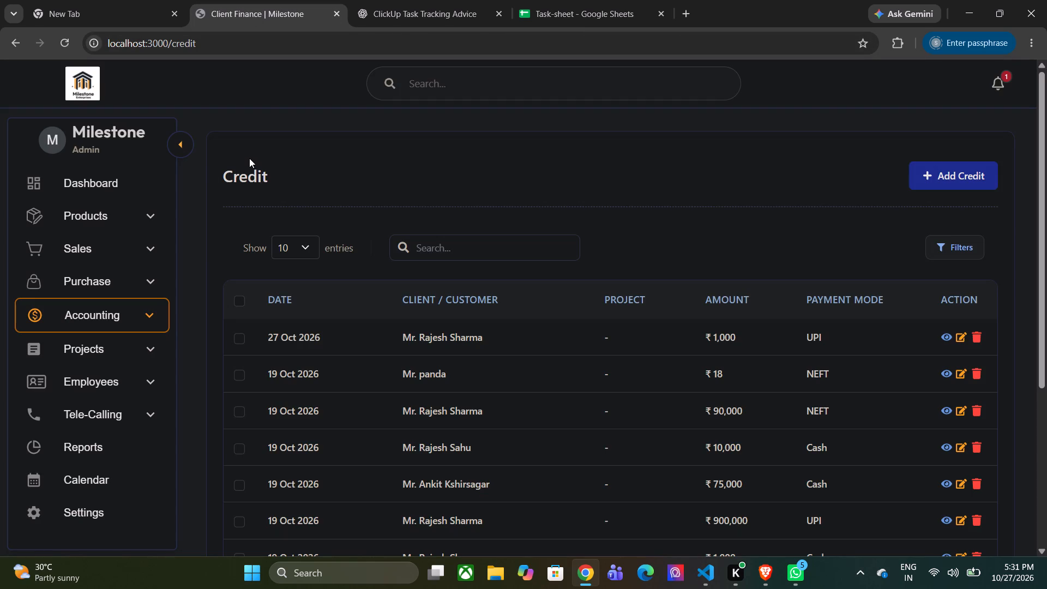
click(588, 16)
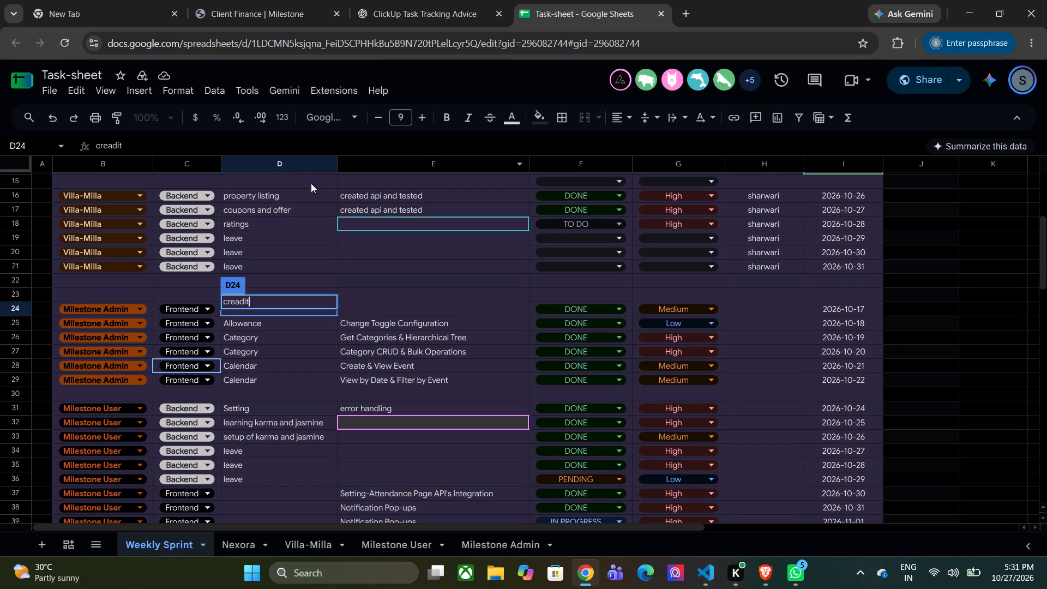
click(241, 303)
key(BackSpace)
click(363, 299)
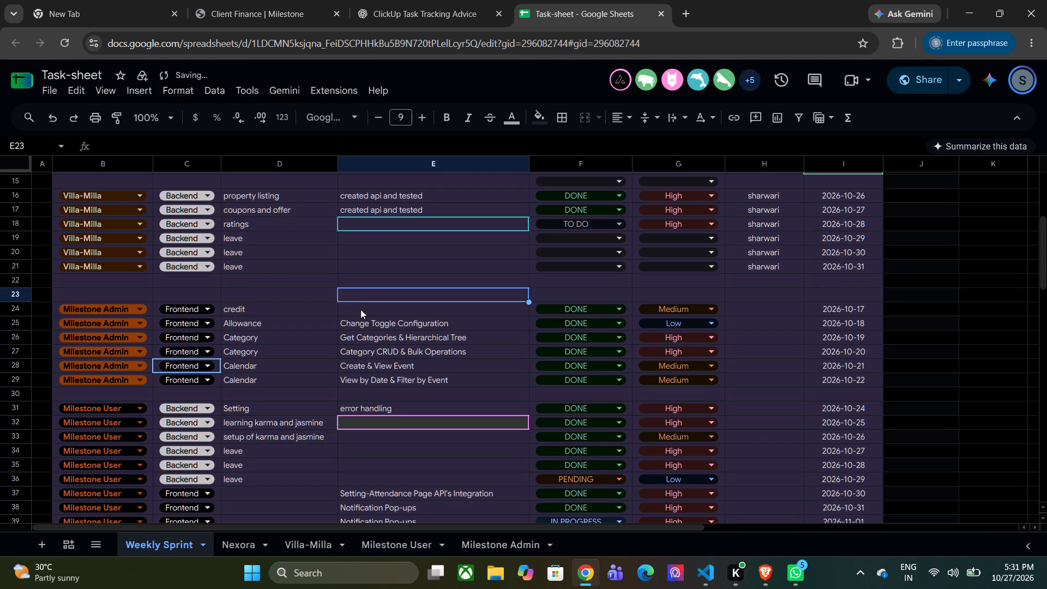
click(360, 309)
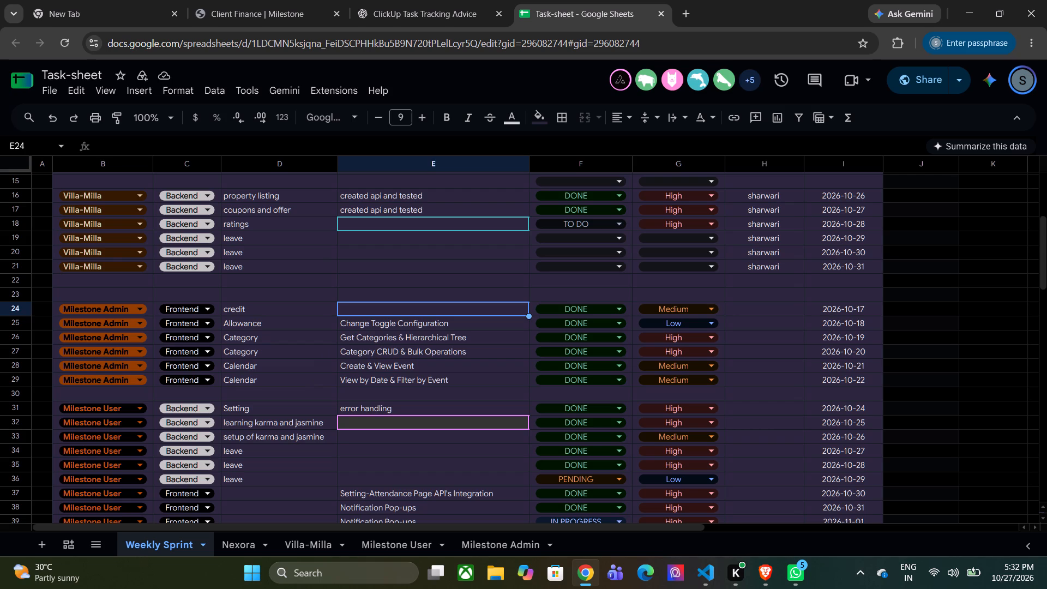
click(387, 315)
click(373, 306)
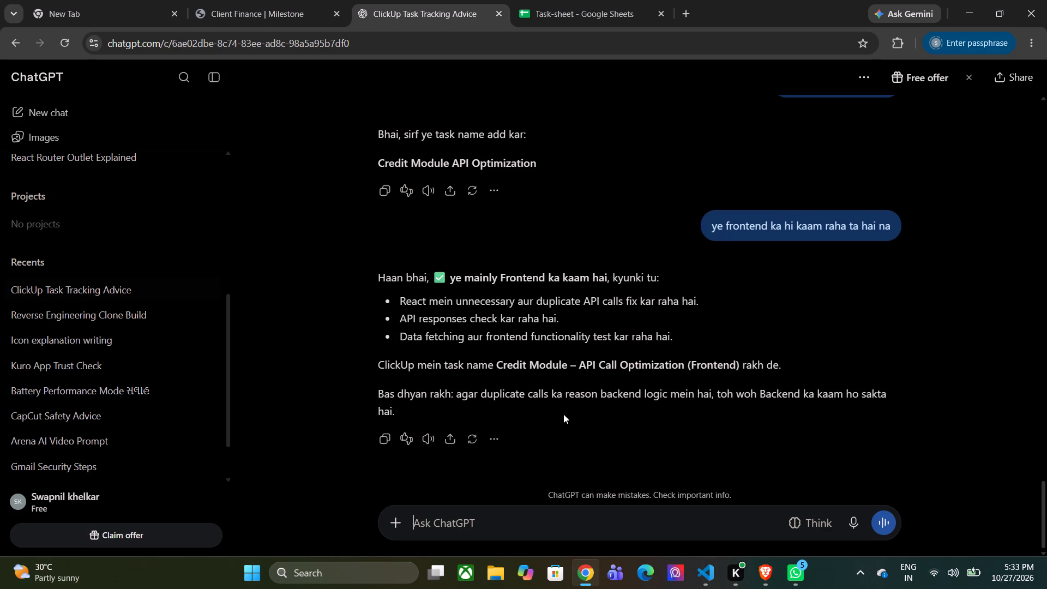
Return to the Task-sheet and paste Credit Module API Optimization into task cell E24 of the credit row.
click(270, 0)
click(626, 0)
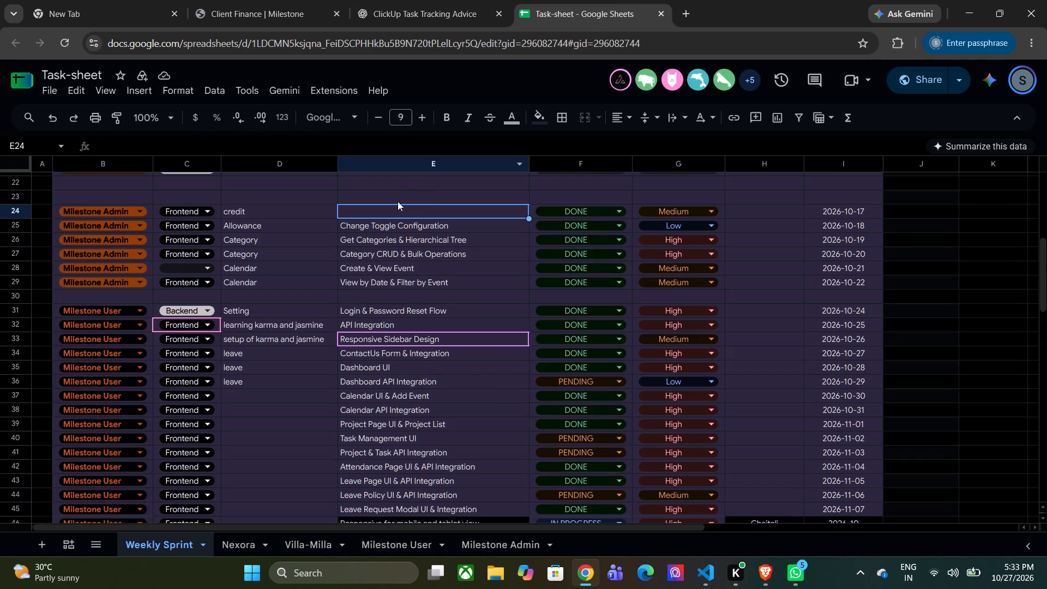
click(387, 206)
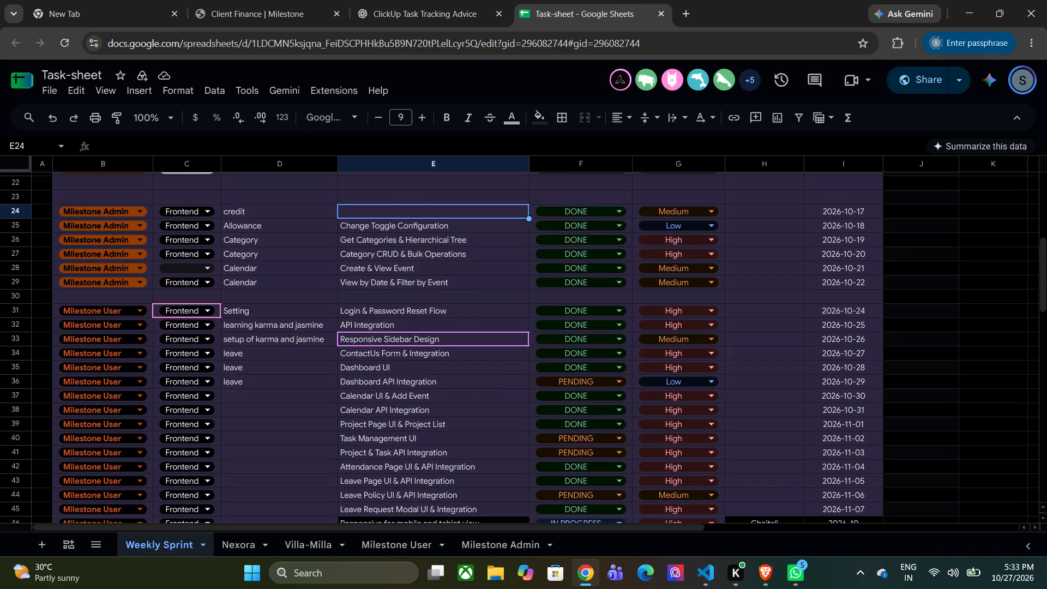
key(ctrl+v)
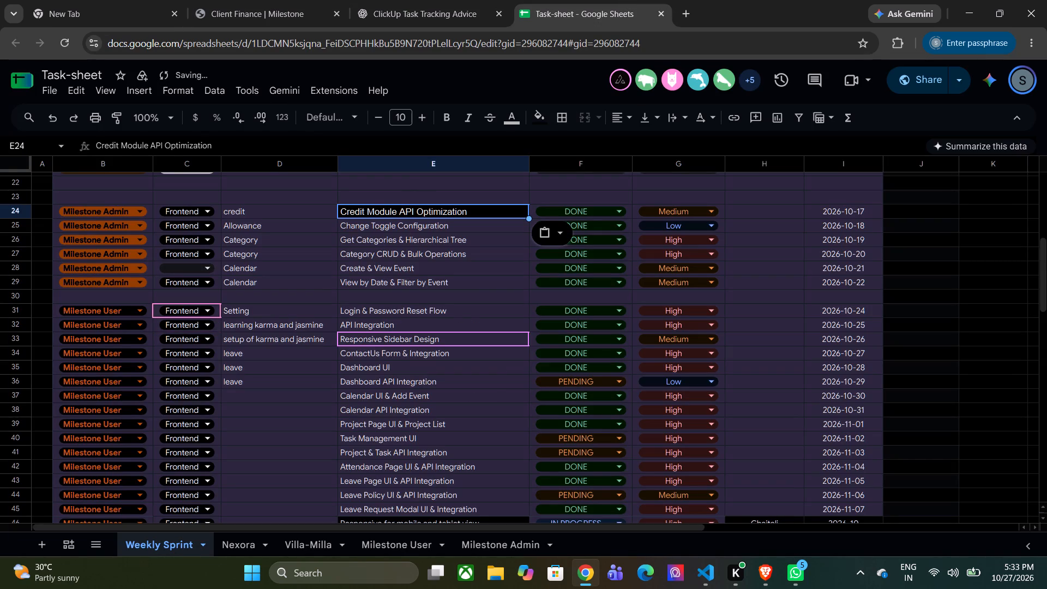
click(501, 196)
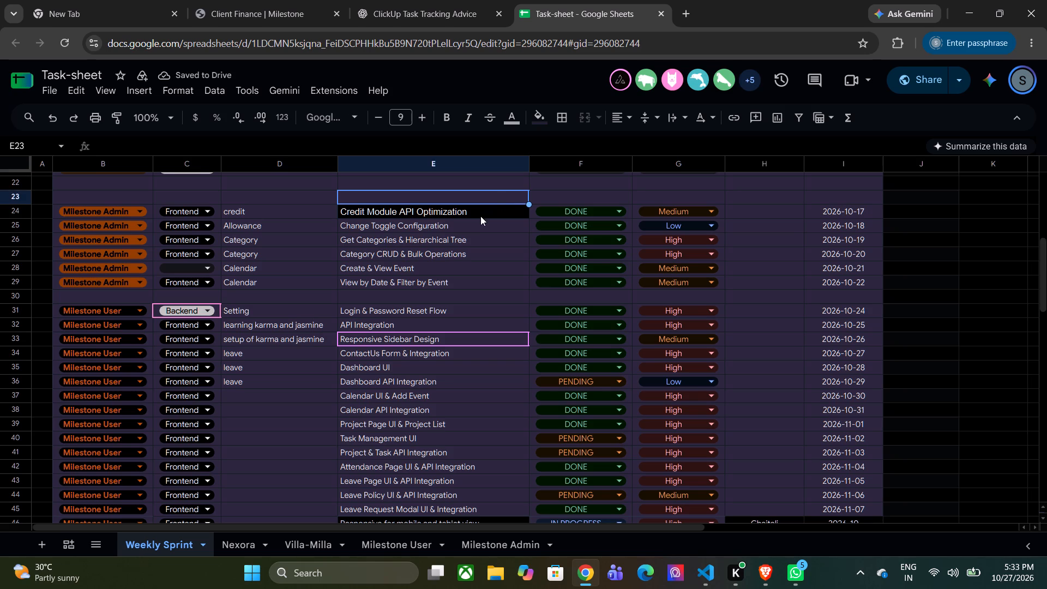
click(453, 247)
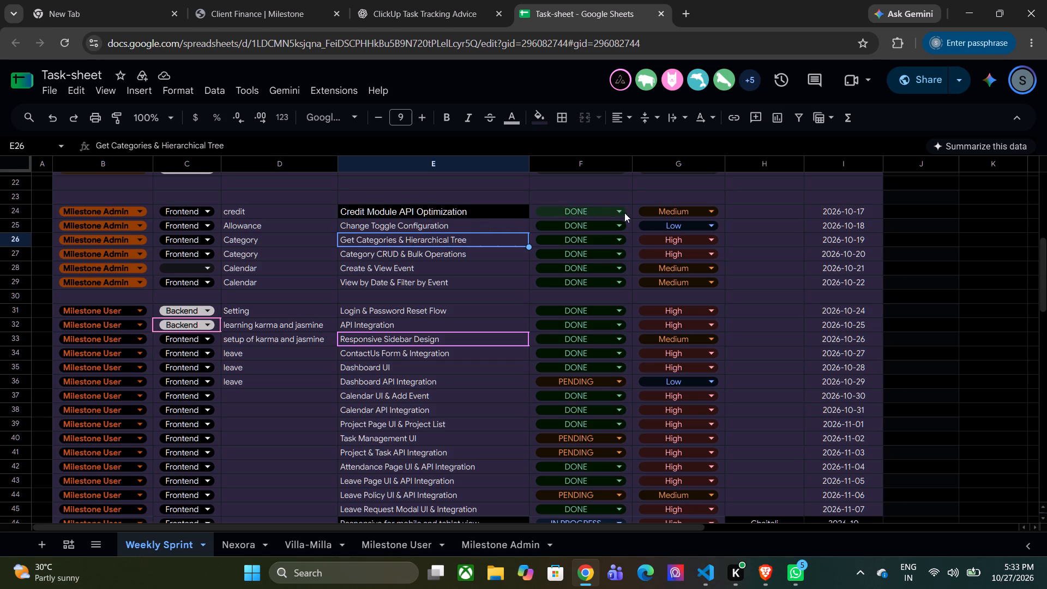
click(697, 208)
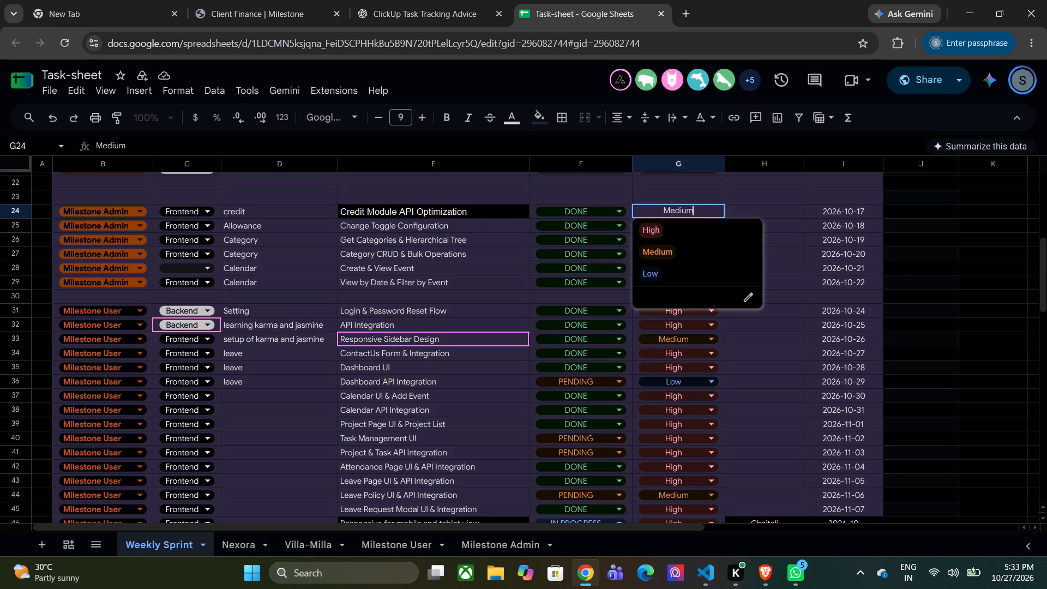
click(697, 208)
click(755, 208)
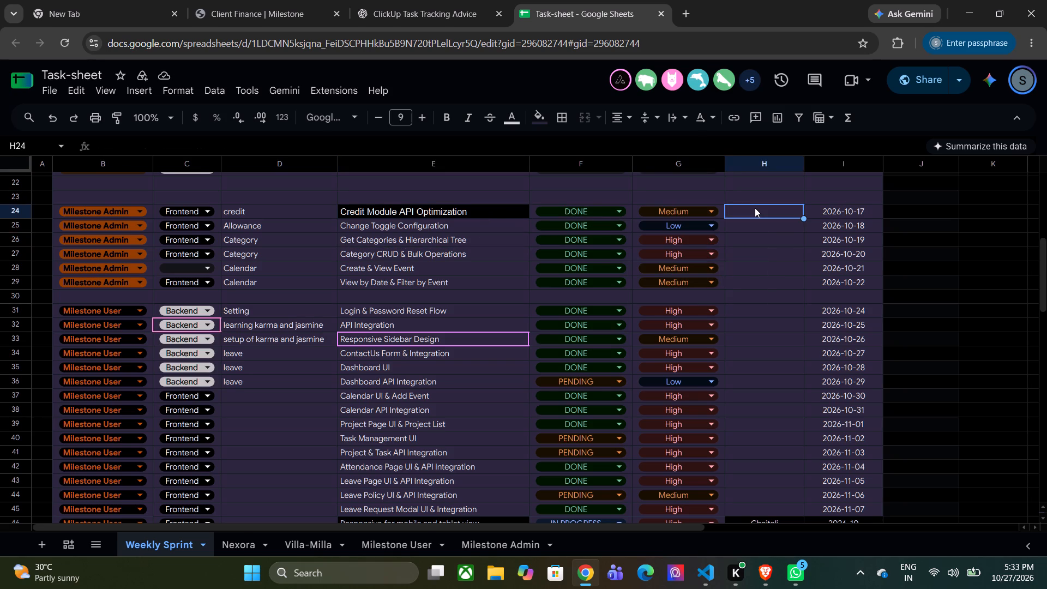
Set the target date of the credit row in cell I24 to 2026-10-27.
click(864, 208)
key(BackSpace)
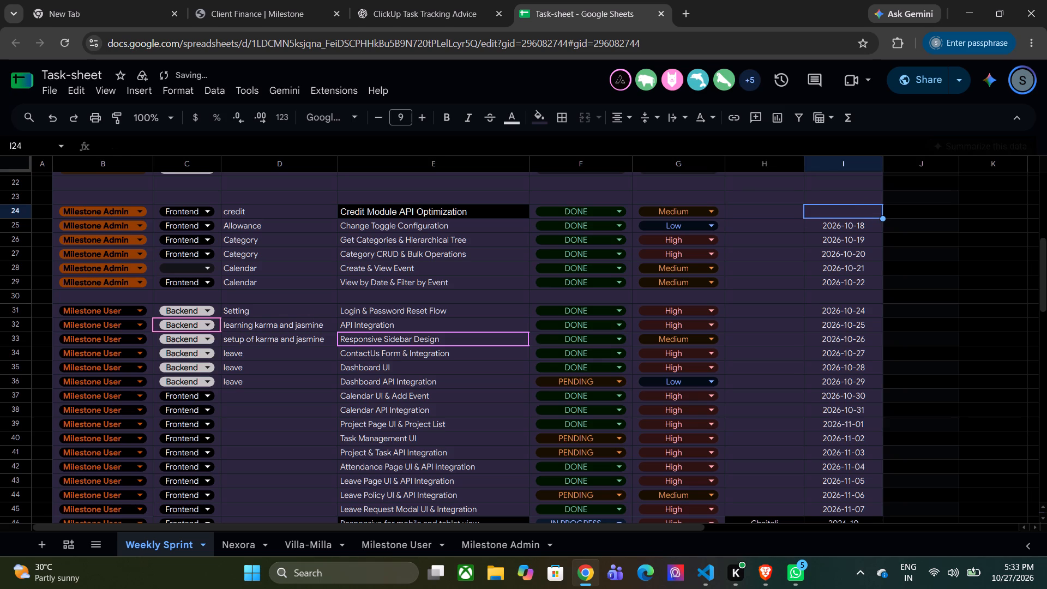
key(2)
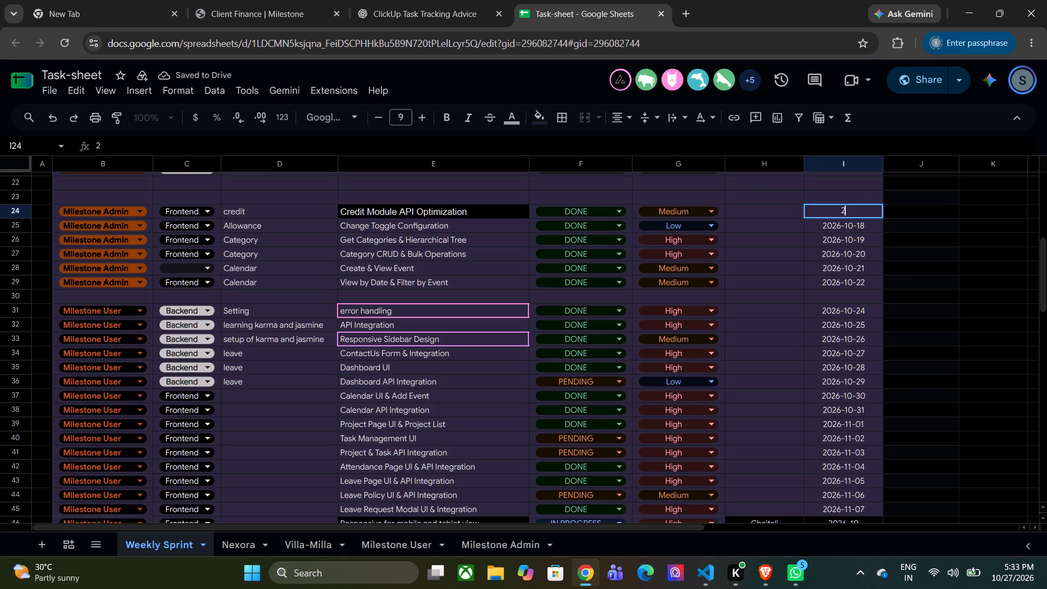
key(6)
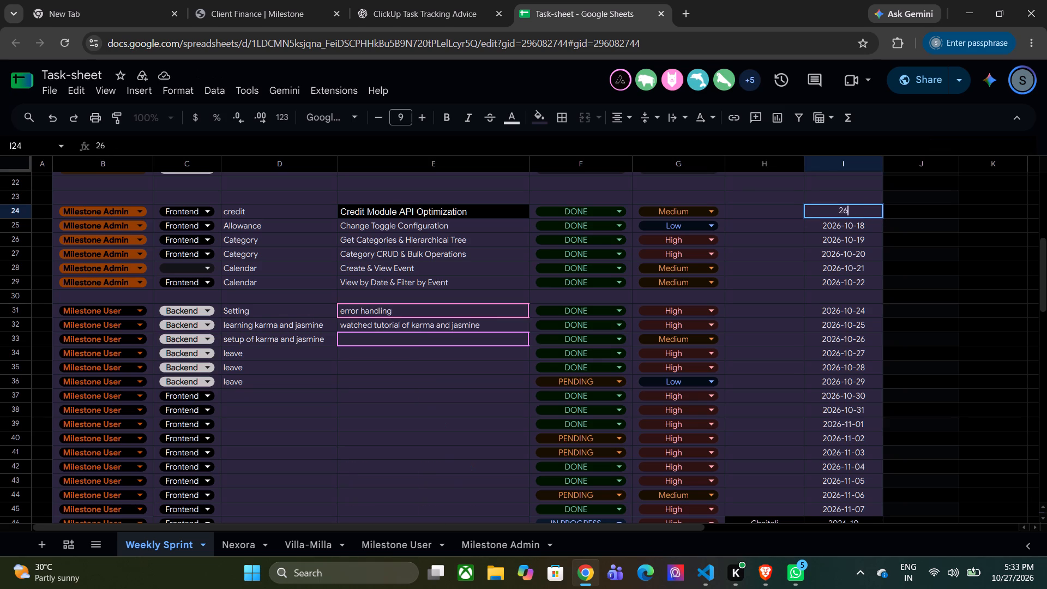
key(BackSpace)
text(02)
key(6)
text(-10)
key(minus)
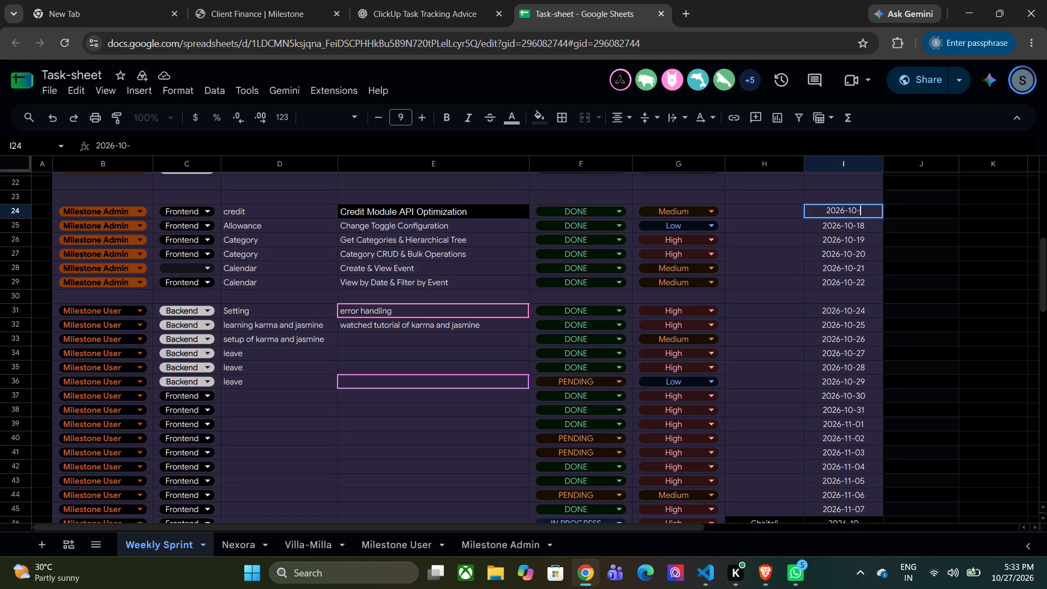
text(27)
key(Return)
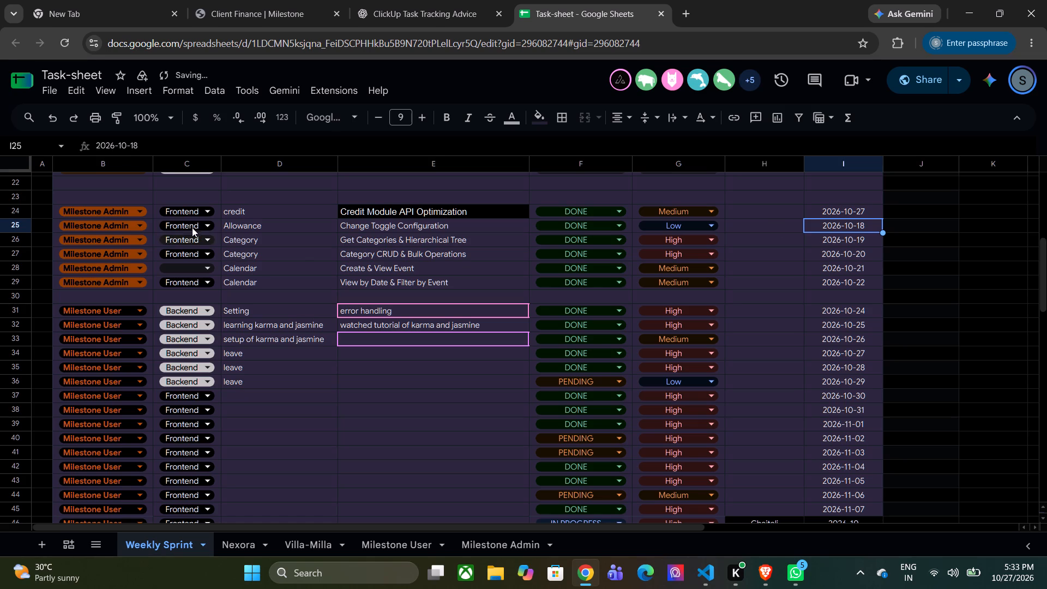
Replace the Allowance module name in cell D25 with sidebar.
click(269, 224)
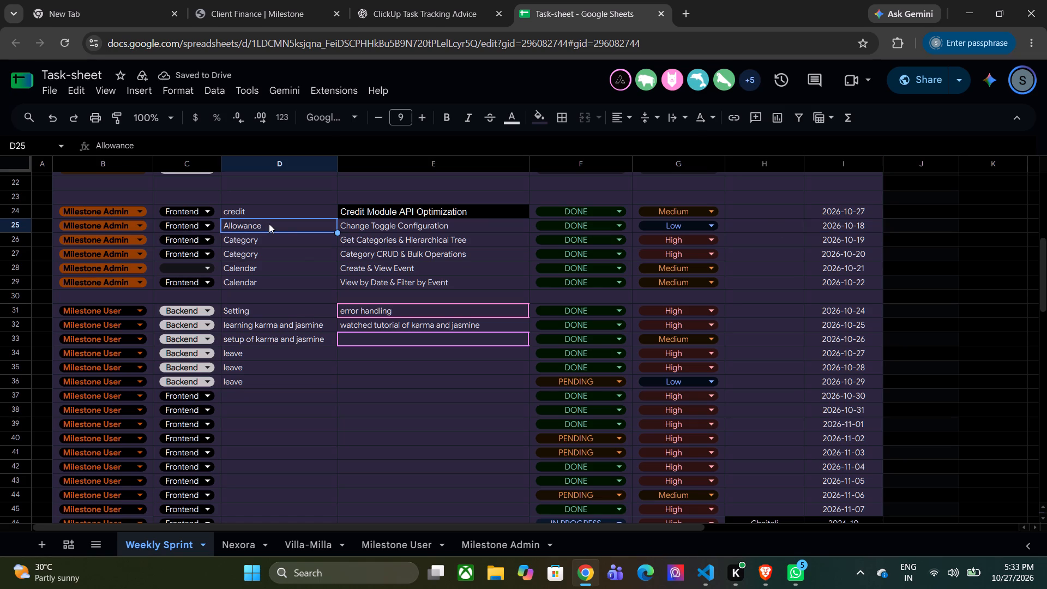
click(269, 224)
click(276, 225)
key(BackSpace)
key(BackSpace)
text(side)
text(bar)
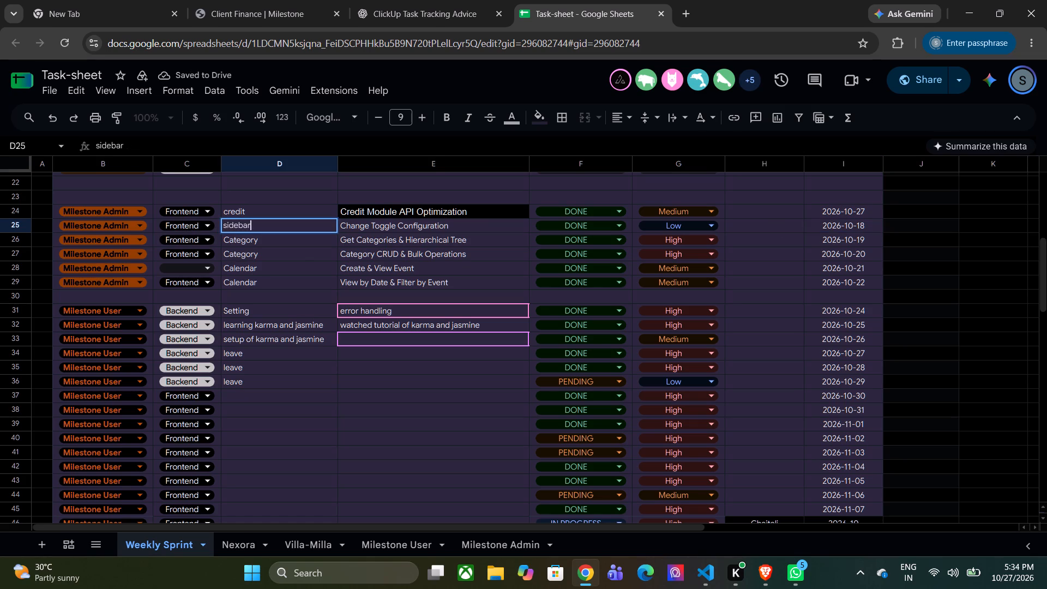
Replace the task text in cell E25 of the sidebar row with improve css.
click(464, 225)
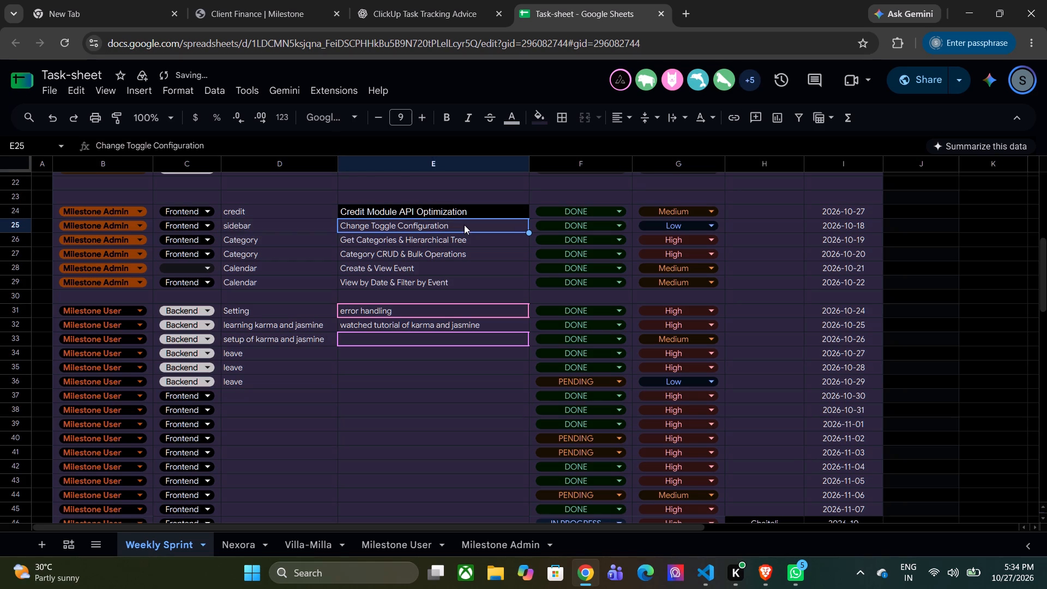
key(BackSpace)
text(improve css)
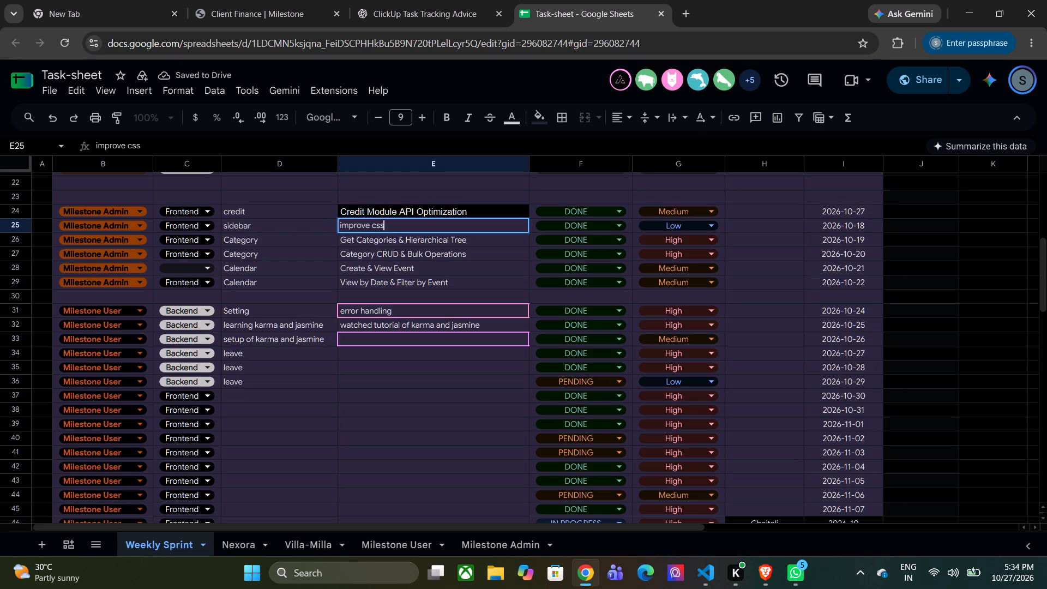
click(679, 225)
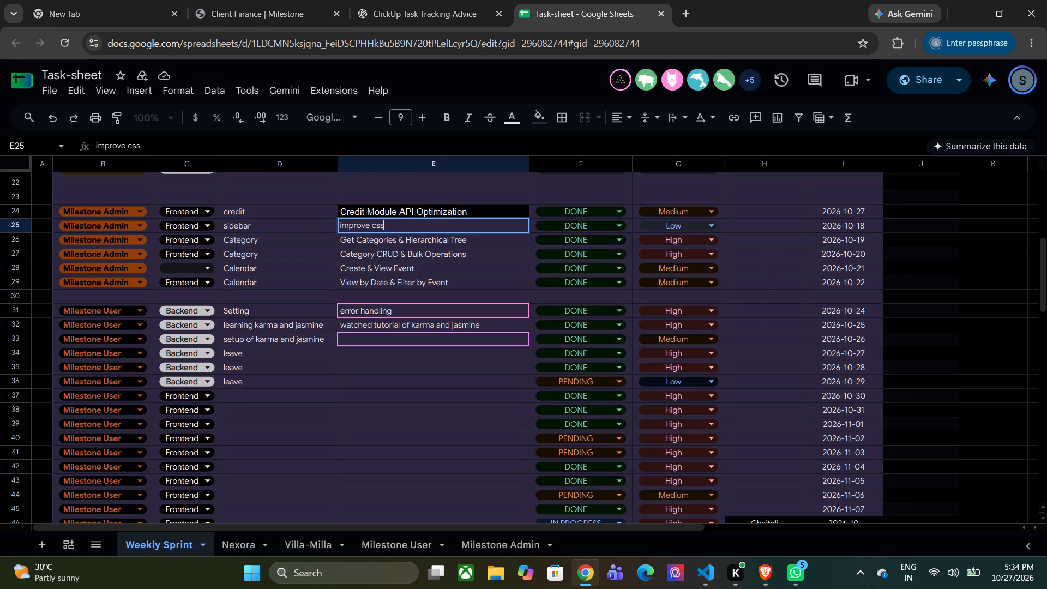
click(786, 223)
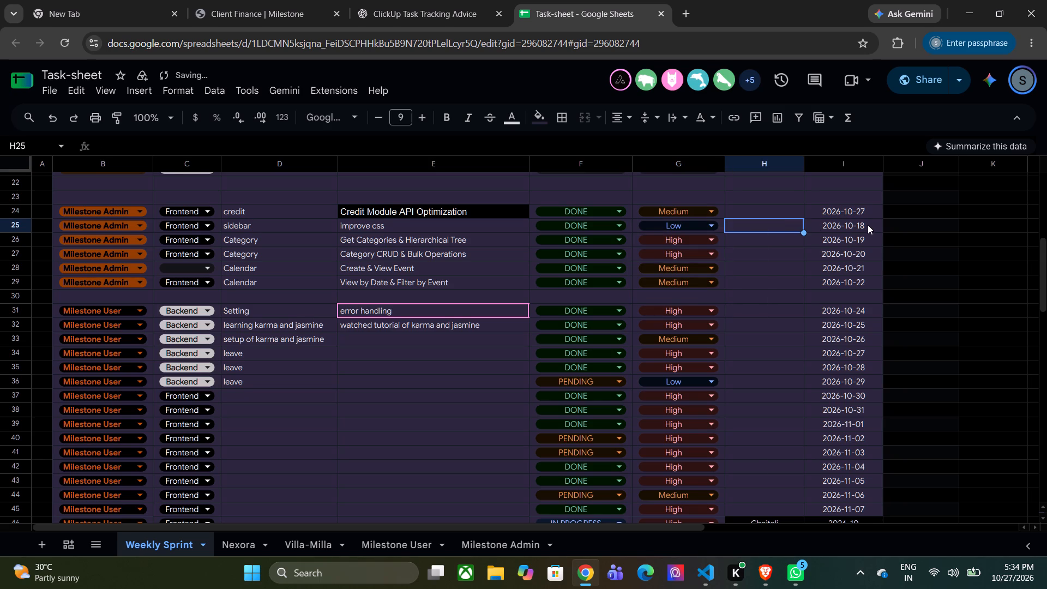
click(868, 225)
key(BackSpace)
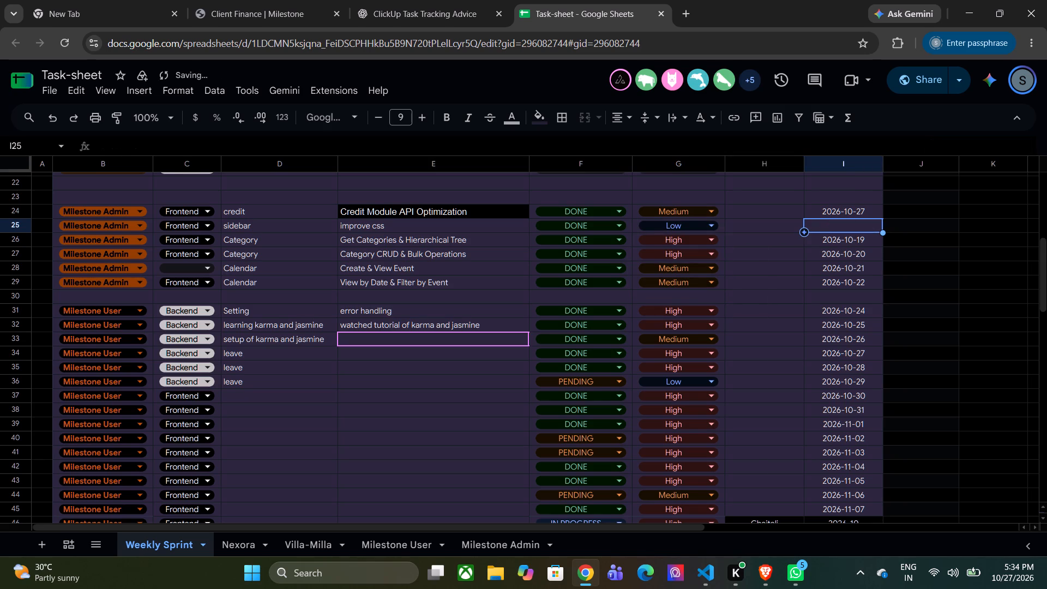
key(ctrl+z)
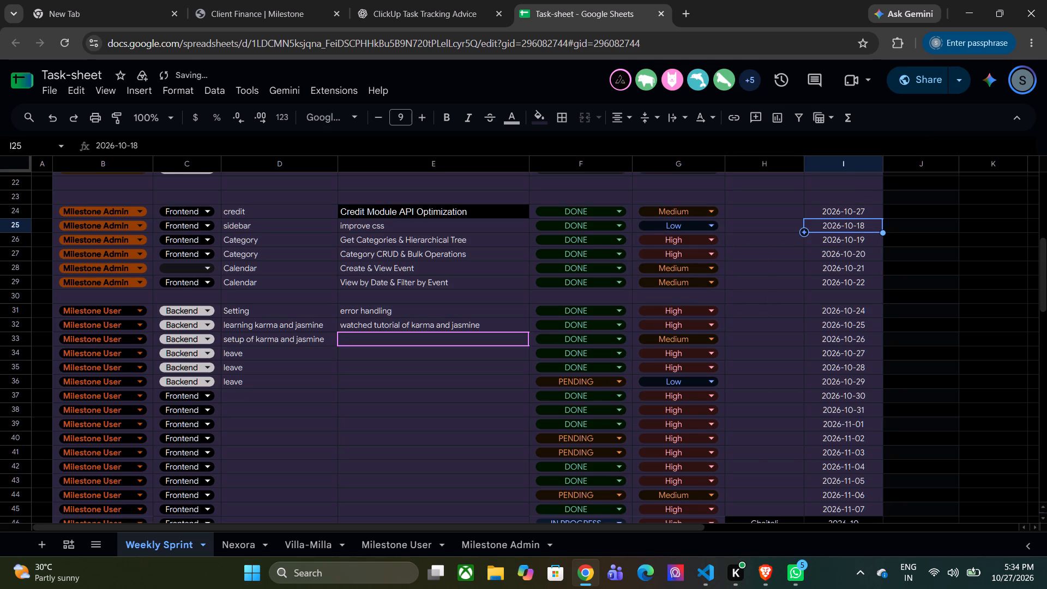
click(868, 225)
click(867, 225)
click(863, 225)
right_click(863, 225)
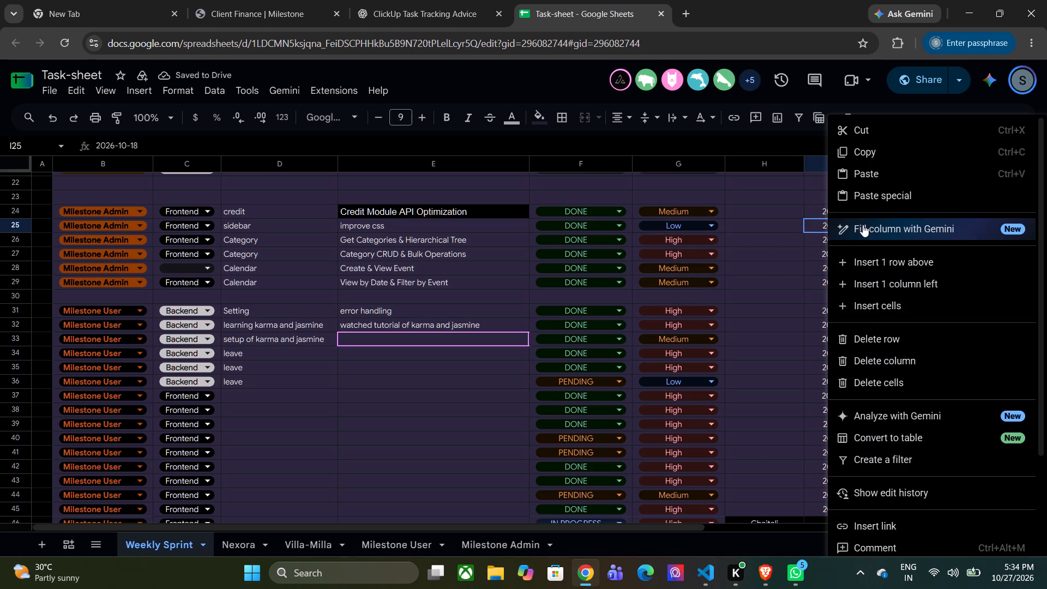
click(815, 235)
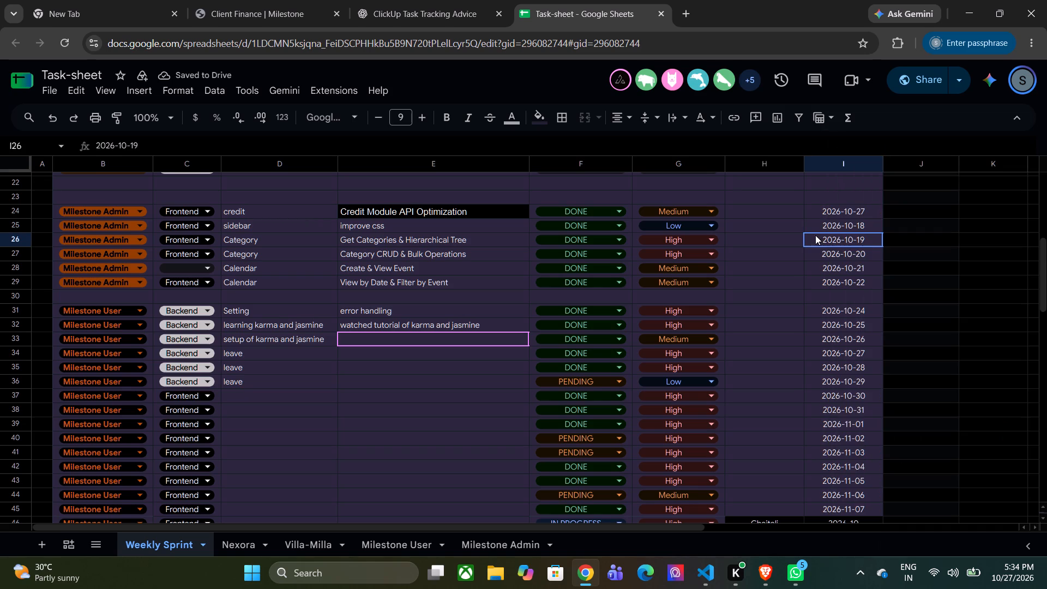
Set the target date of the sidebar row in cell I25 to 2026-10-27.
click(869, 229)
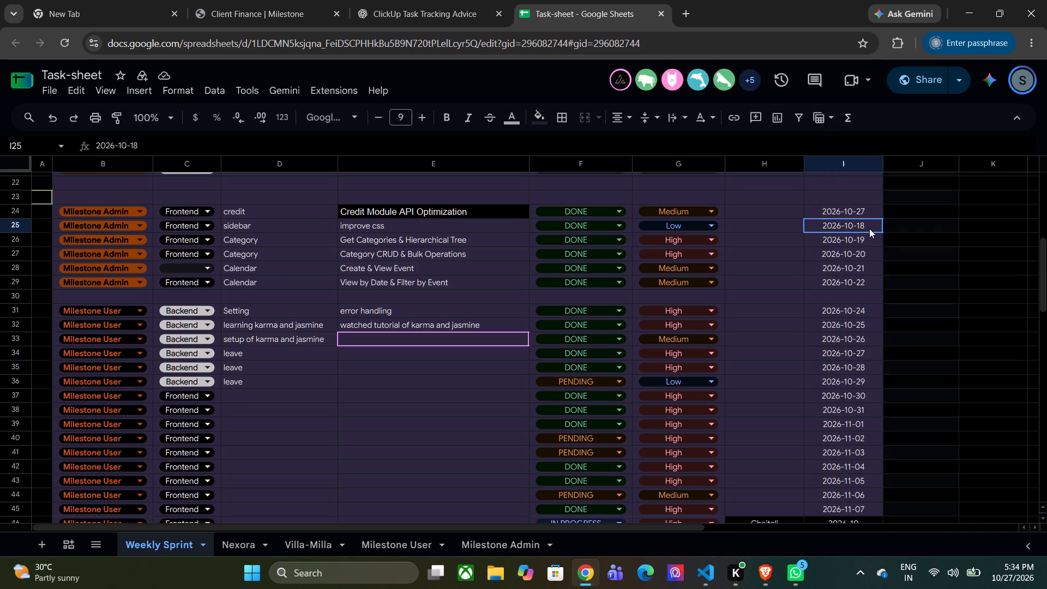
key(BackSpace)
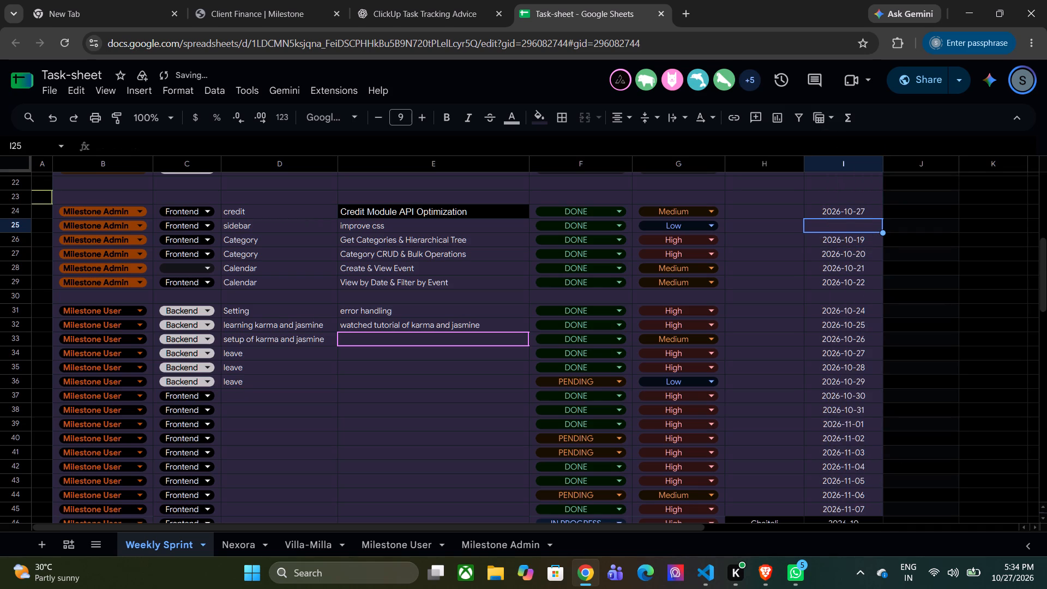
text(2026)
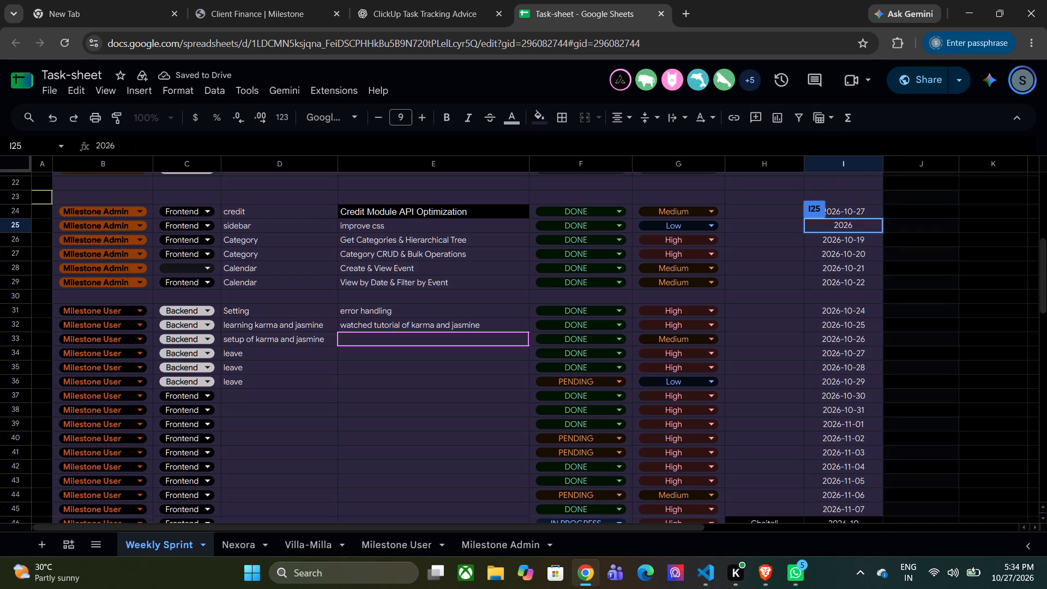
key(minus)
text(10)
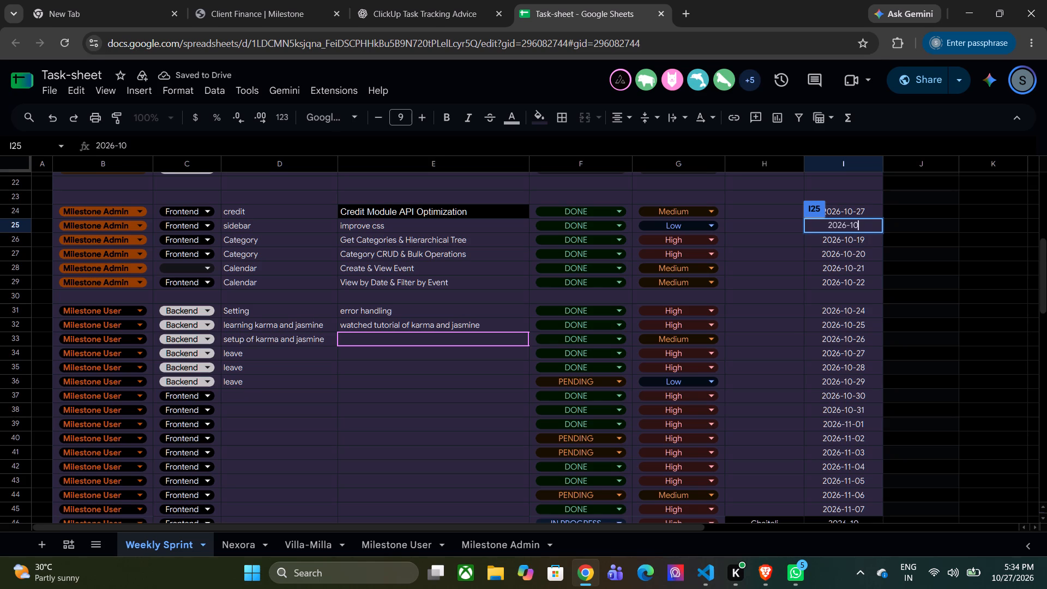
text(-27)
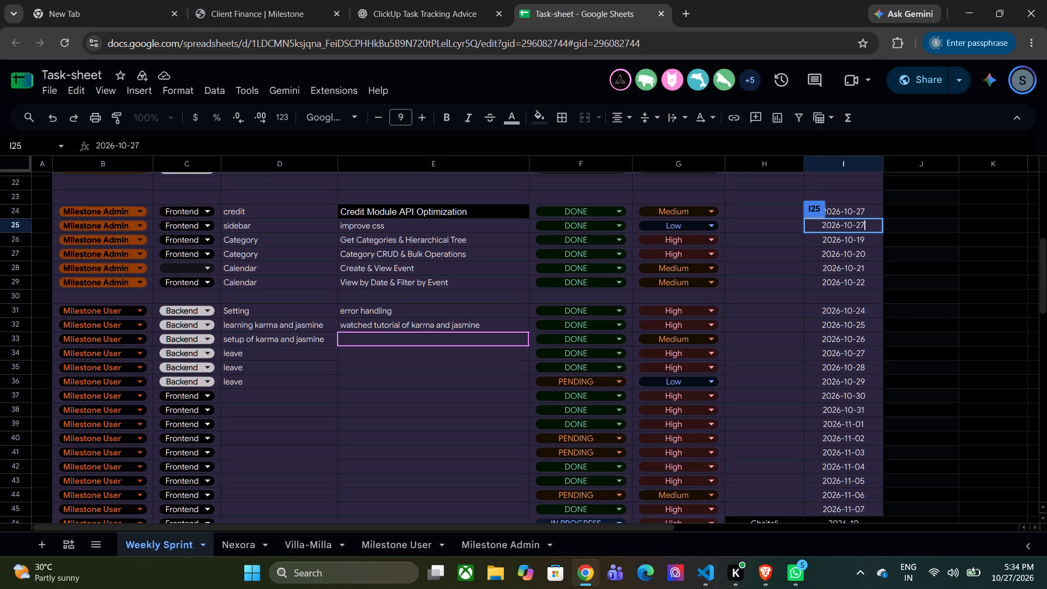
key(Return)
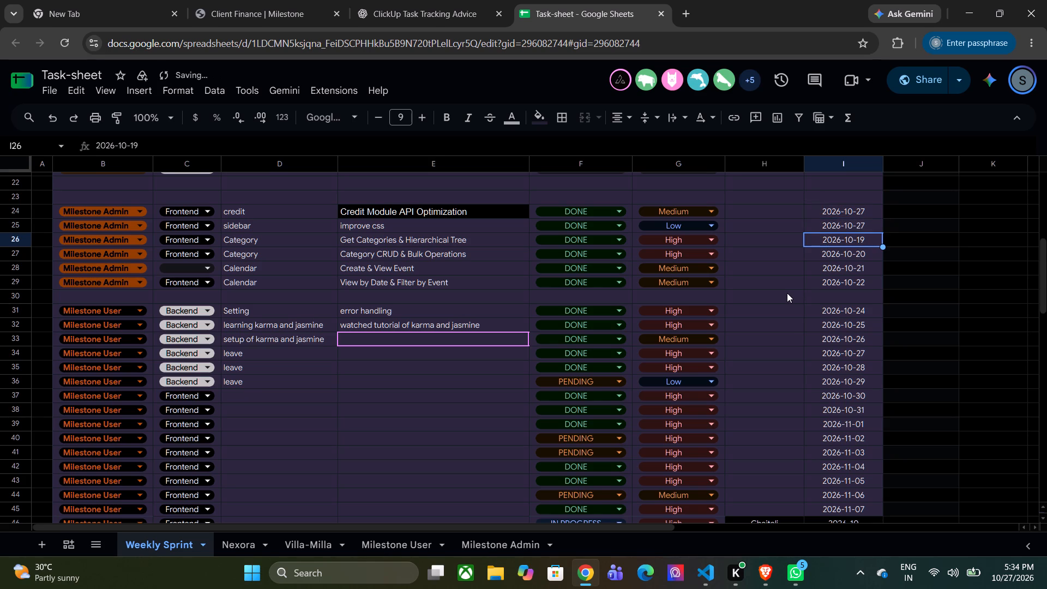
Clear task cell E24 of the credit row and paste a copy of cell E17, created api and tested, with its formatting.
scroll(621, 272, right, 1)
scroll(621, 272, up, 1)
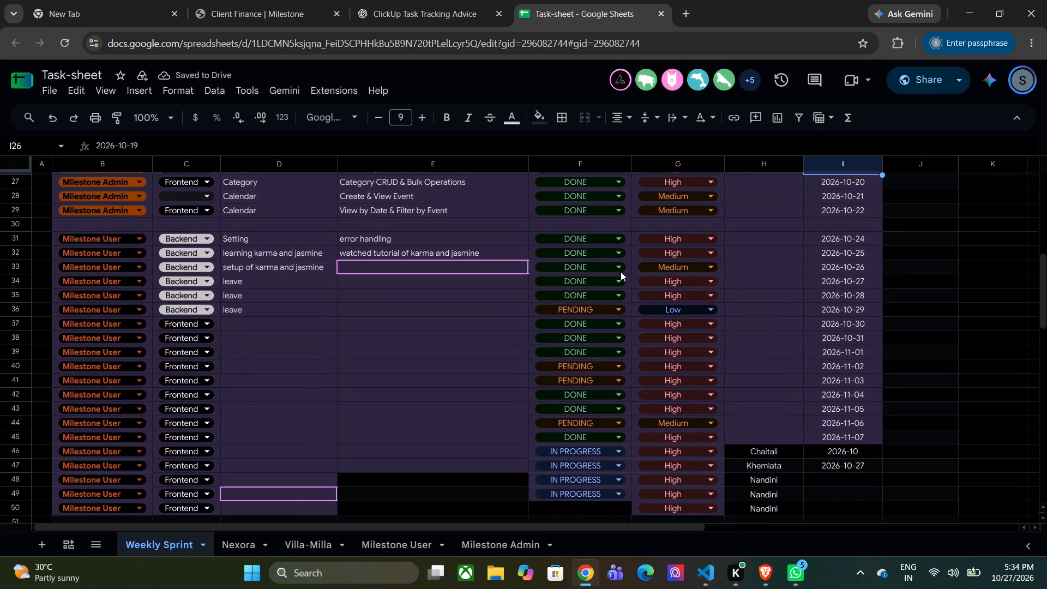
scroll(621, 272, up, 1)
scroll(638, 324, right, 3)
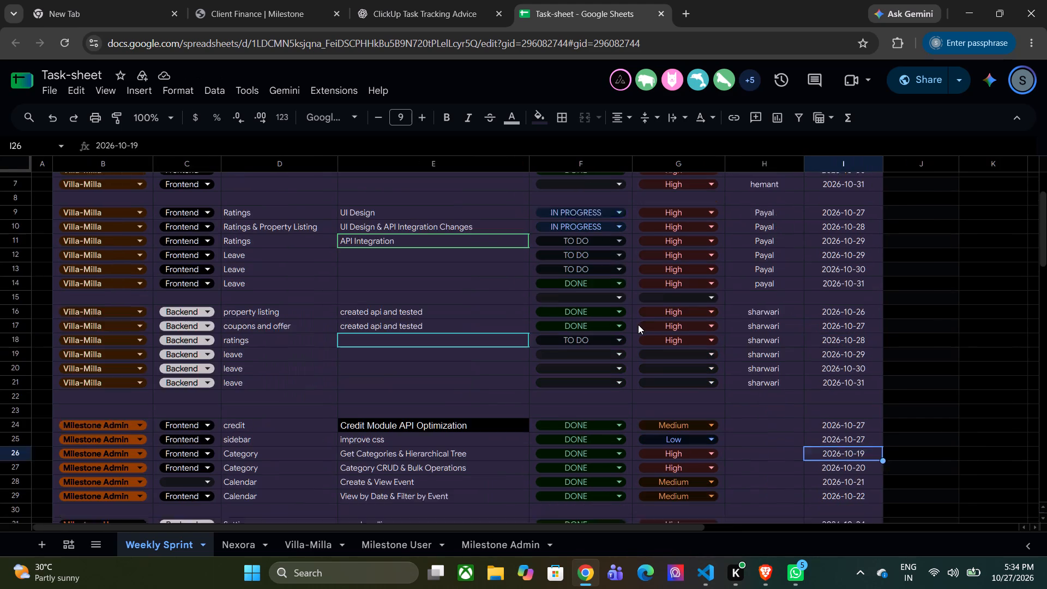
scroll(638, 324, right, 1)
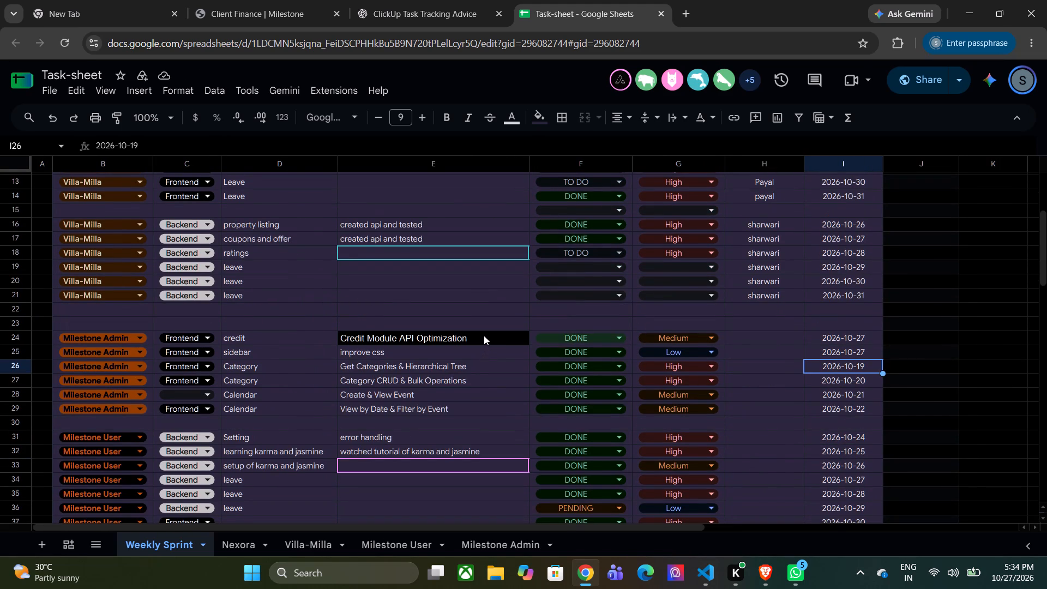
click(484, 335)
key(BackSpace)
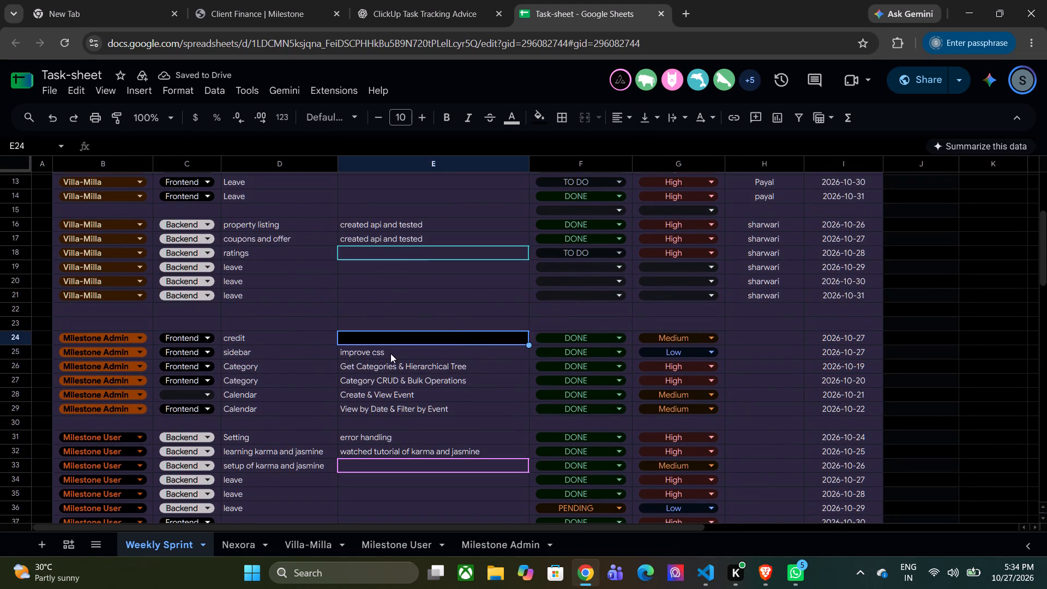
drag(428, 237, 347, 237)
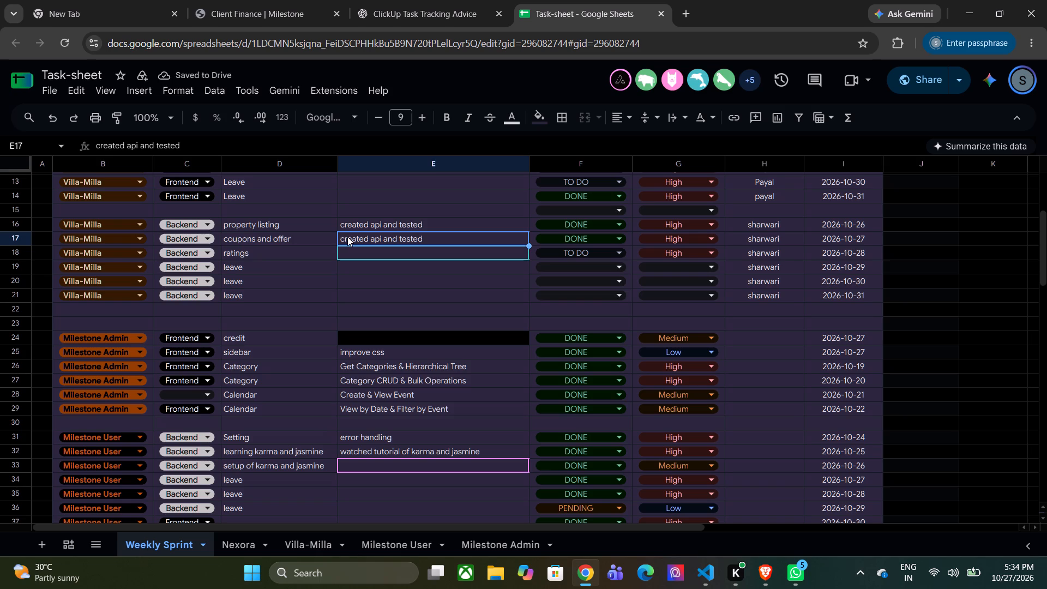
click(347, 237)
click(365, 239)
click(429, 237)
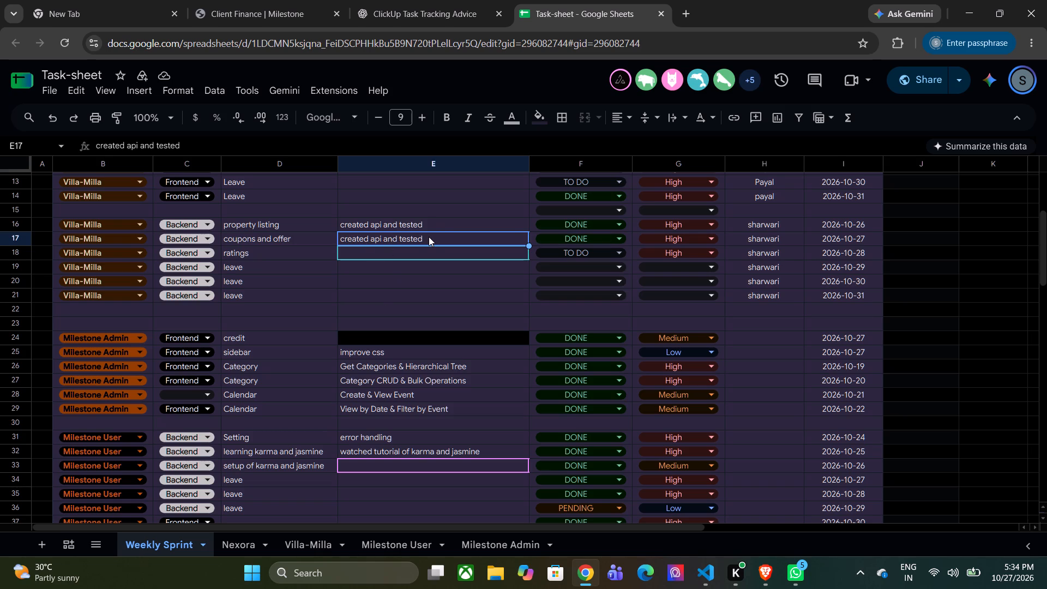
click(431, 237)
right_click(431, 237)
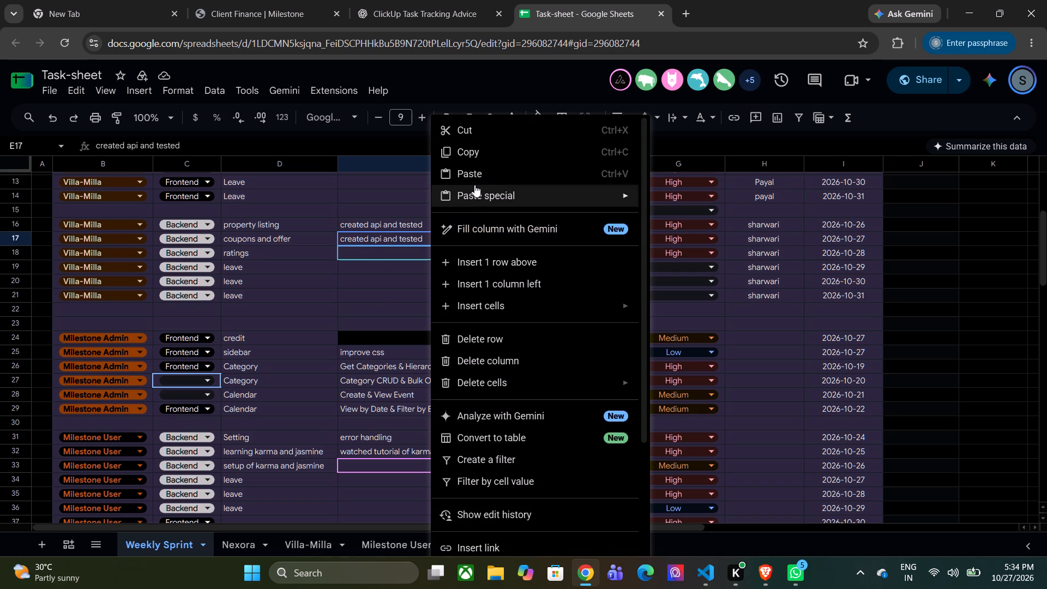
click(471, 149)
click(383, 341)
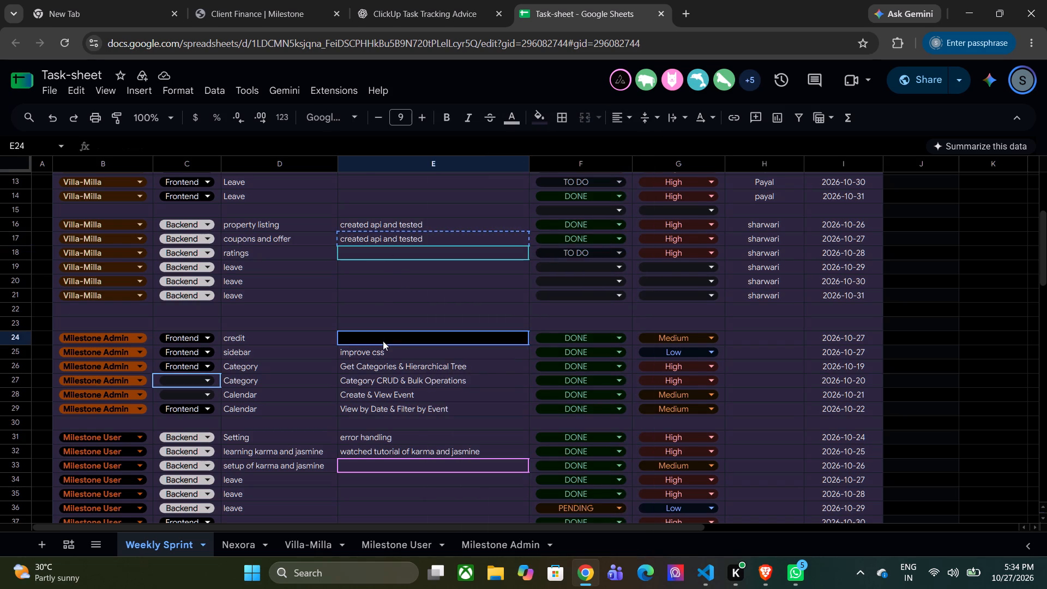
key(ctrl+v)
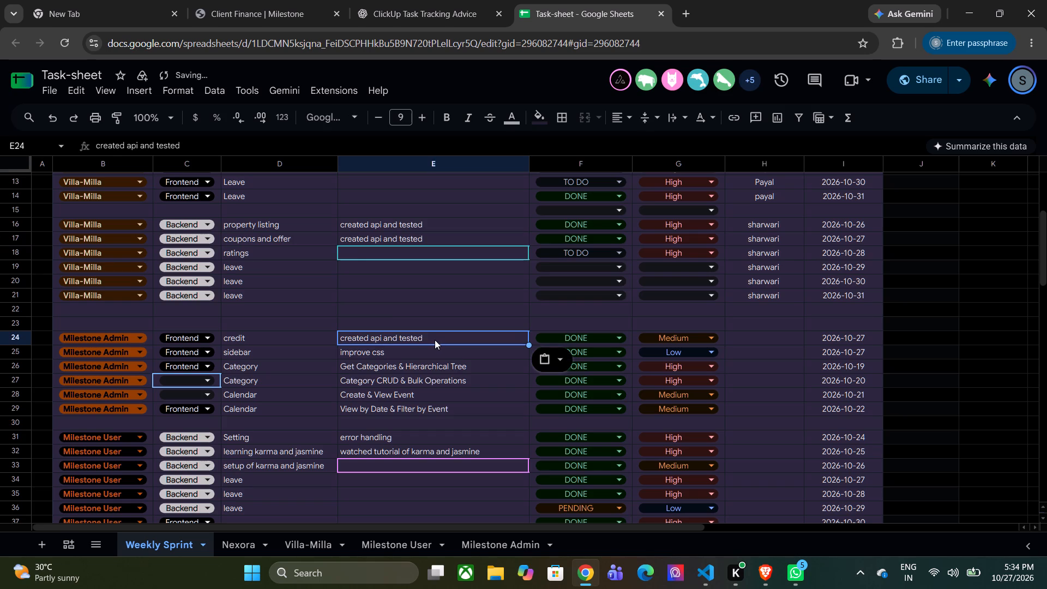
Replace the pasted task text in cell E24 with credit module api optimization.
key(BackSpace)
text(cr)
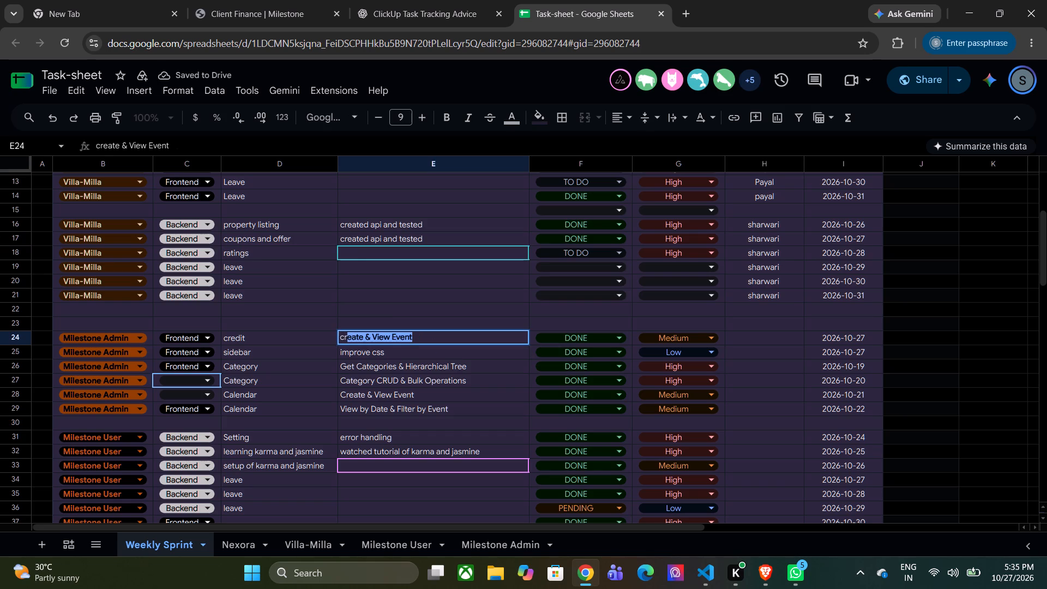
text(edit)
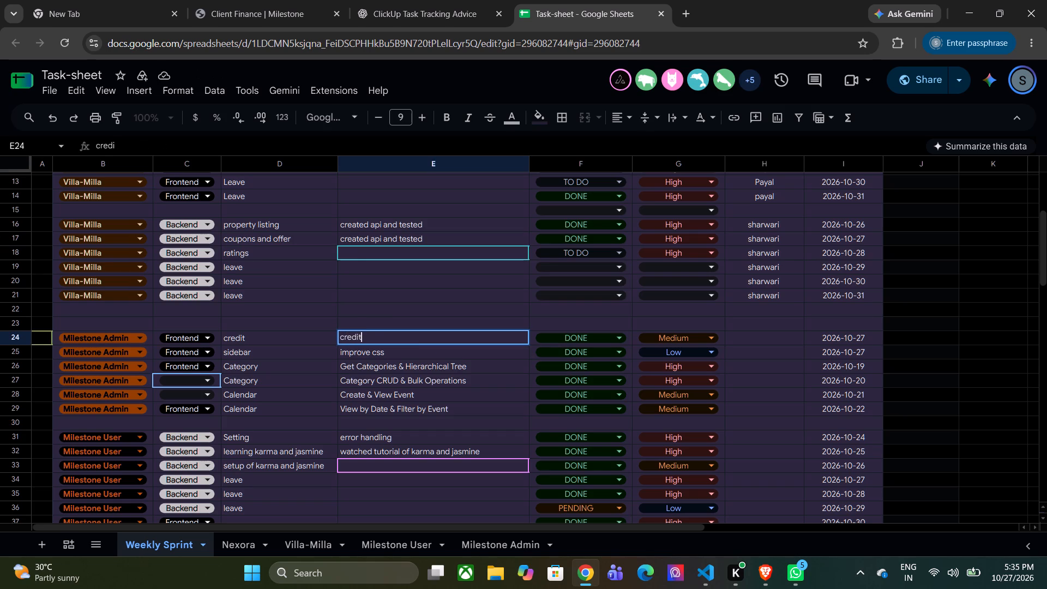
key(space)
text(module api optimization)
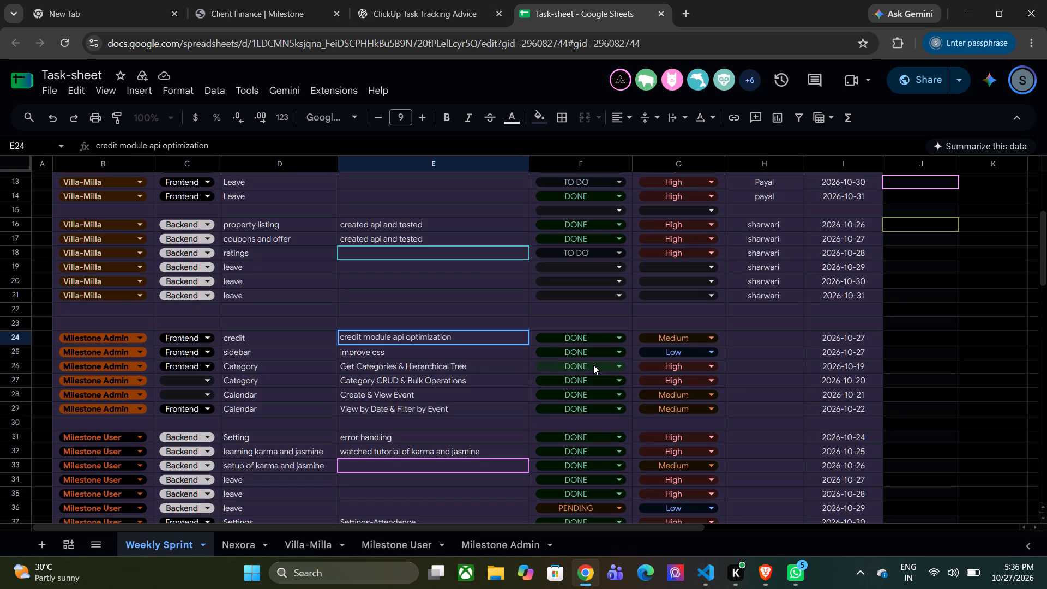
Set cells C27 and C28 of the Milestone Admin Category and Calendar rows to Frontend.
click(198, 384)
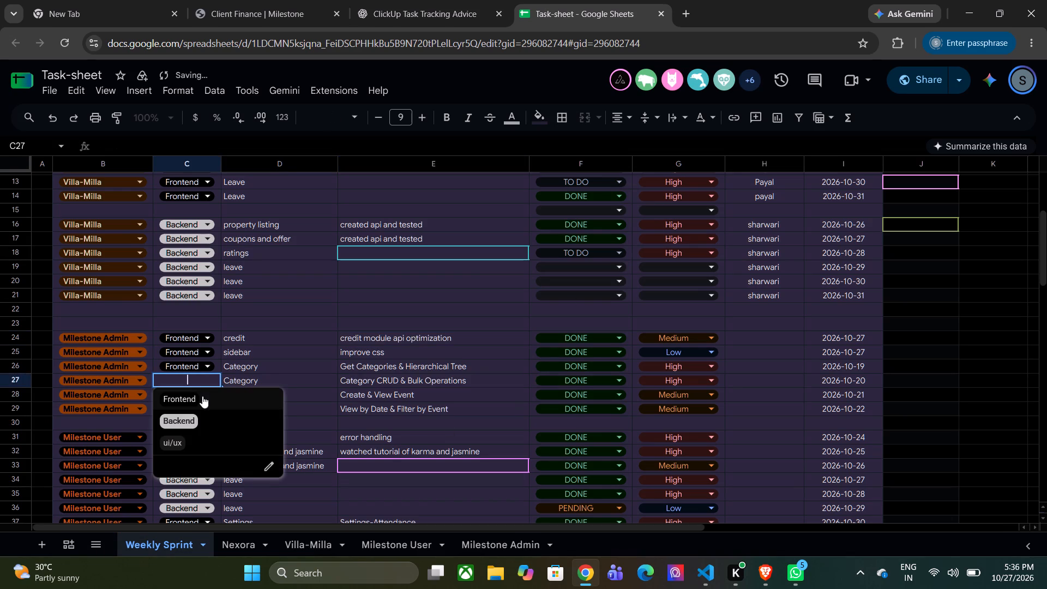
click(195, 406)
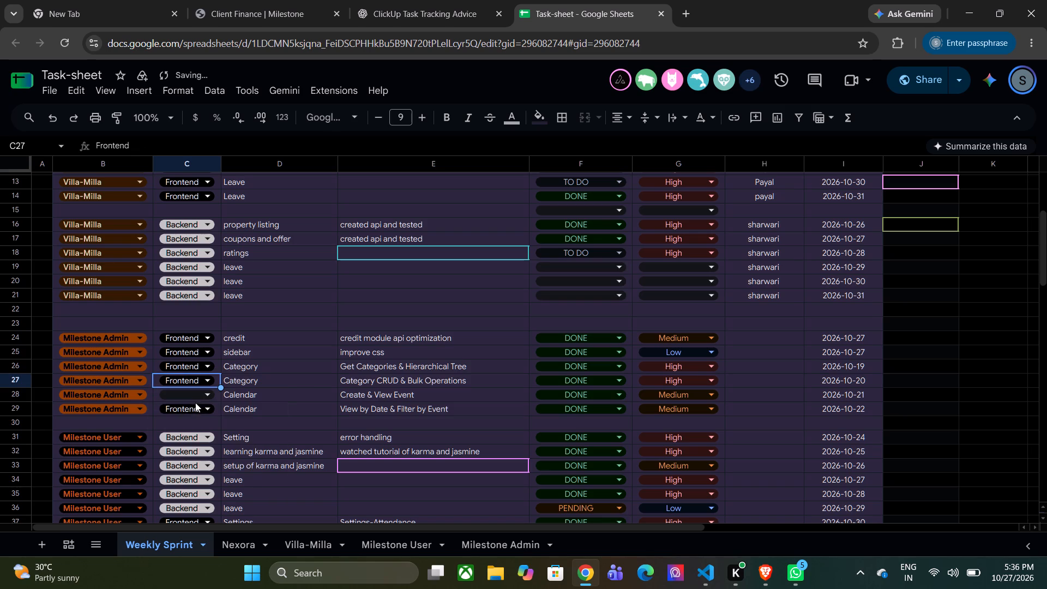
click(196, 398)
click(198, 412)
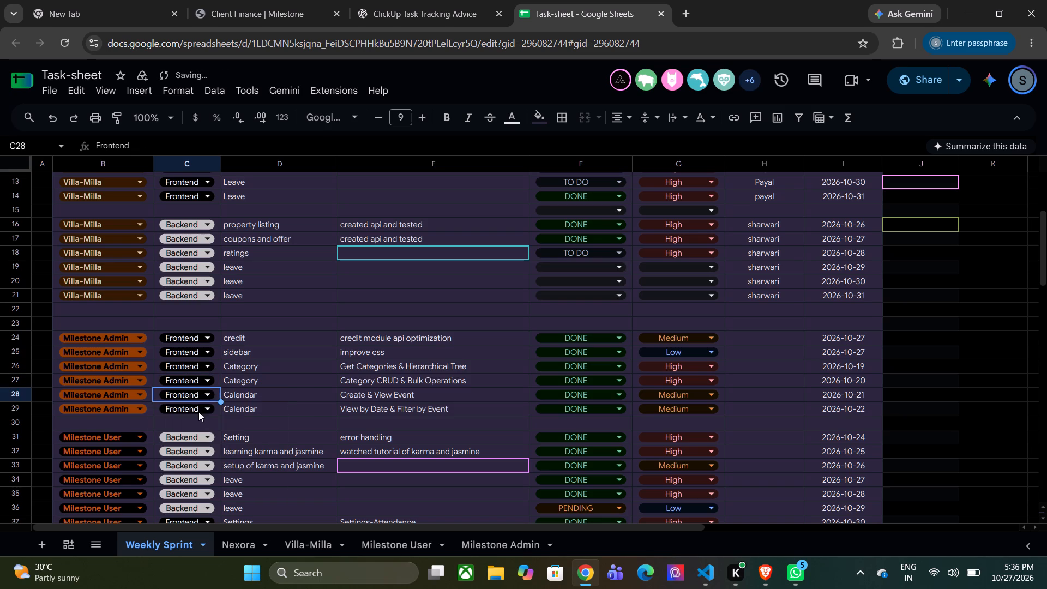
Look through the Weekly Sprint rows from the Milestone Admin block down to the last entries of the sheet.
scroll(707, 381, down, 6)
scroll(707, 381, up, 1)
scroll(707, 381, down, 3)
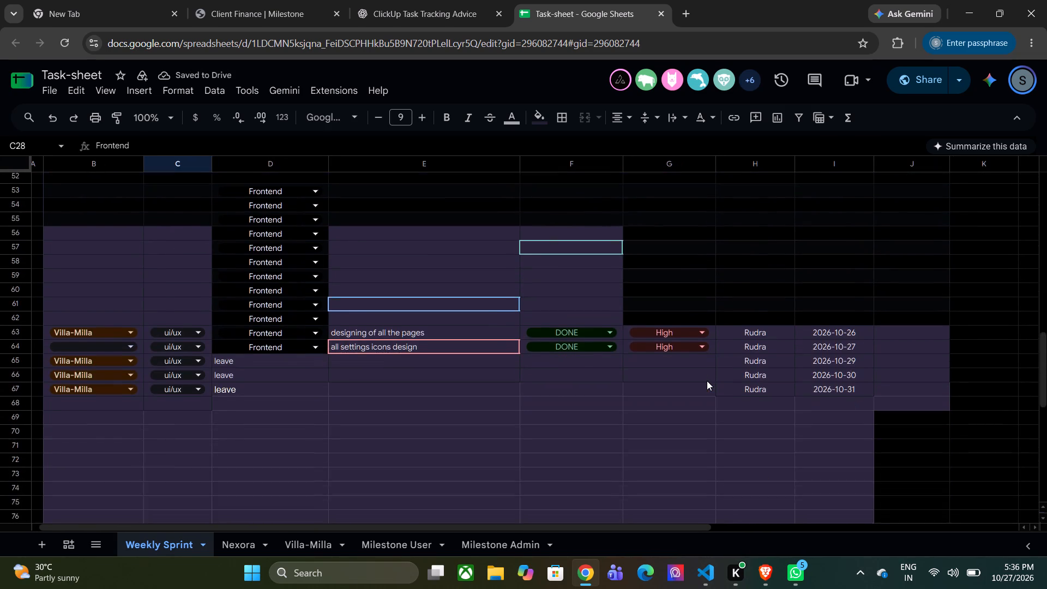
scroll(707, 381, down, 3)
scroll(707, 381, up, 1)
scroll(707, 381, right, 3)
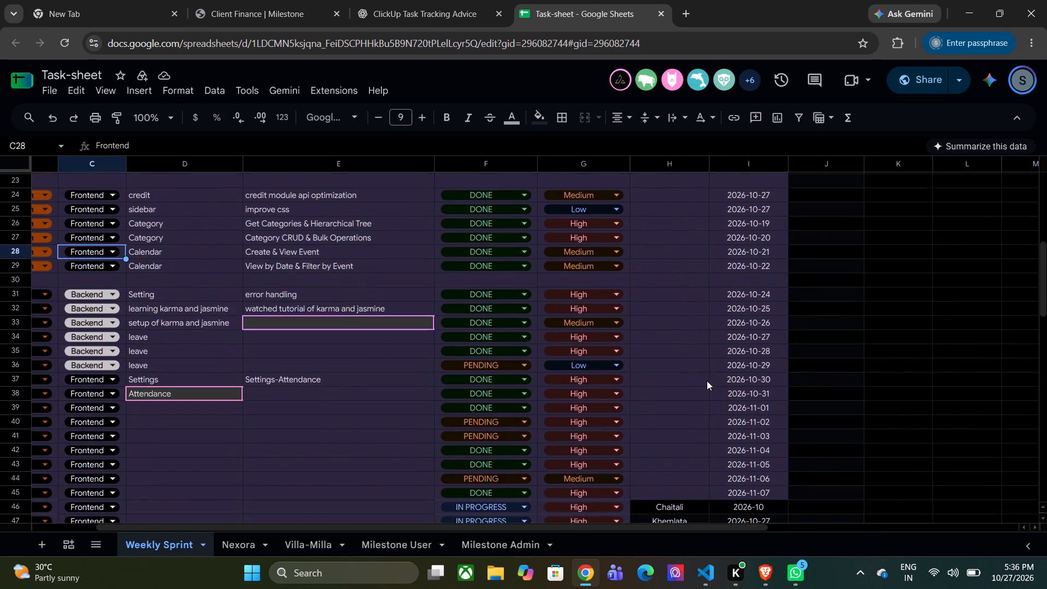
scroll(707, 381, right, 2)
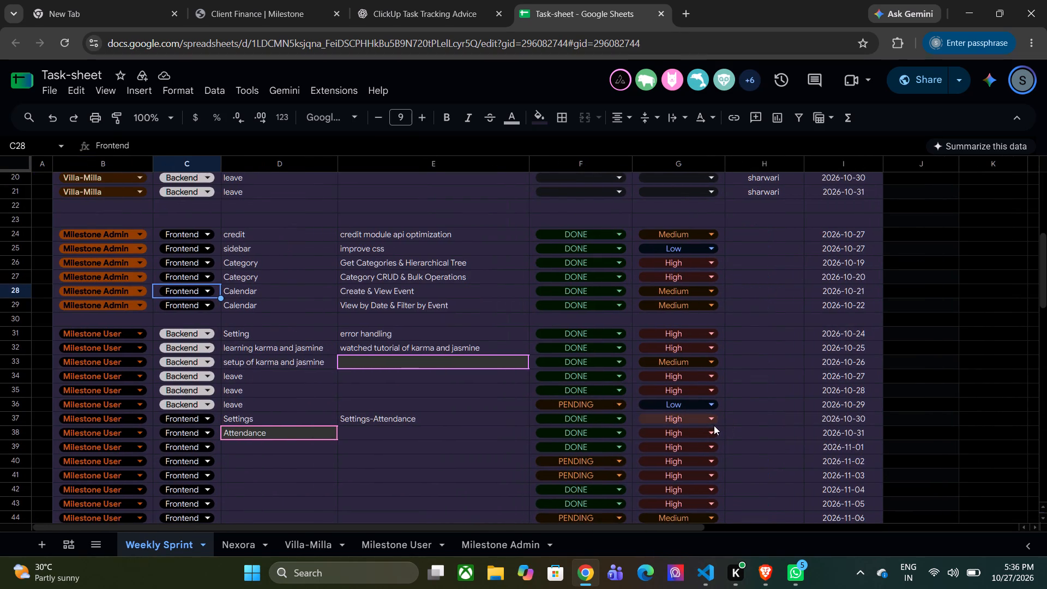
scroll(714, 426, down, 6)
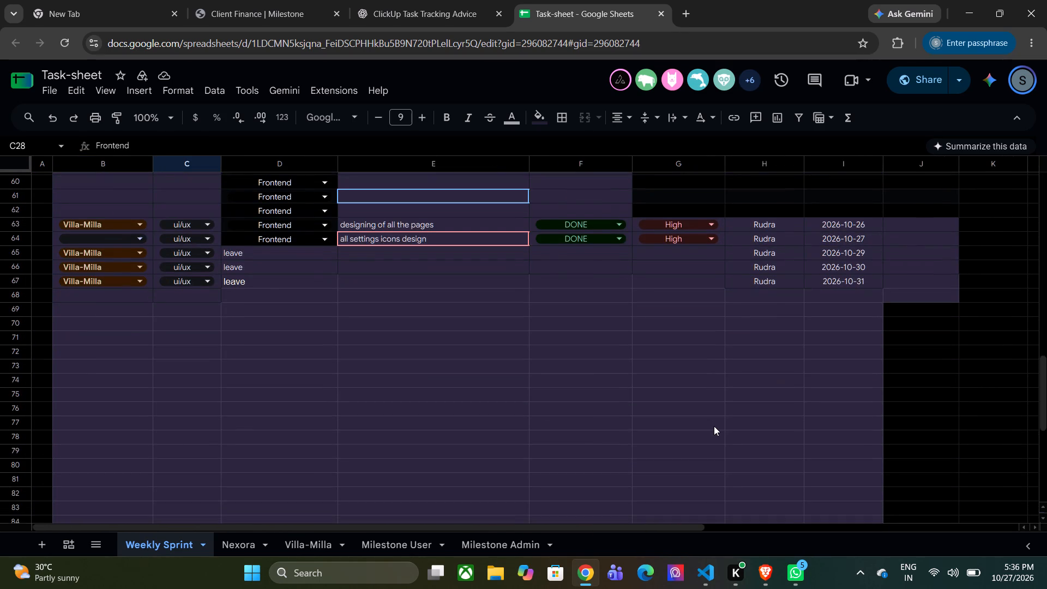
scroll(714, 426, up, 2)
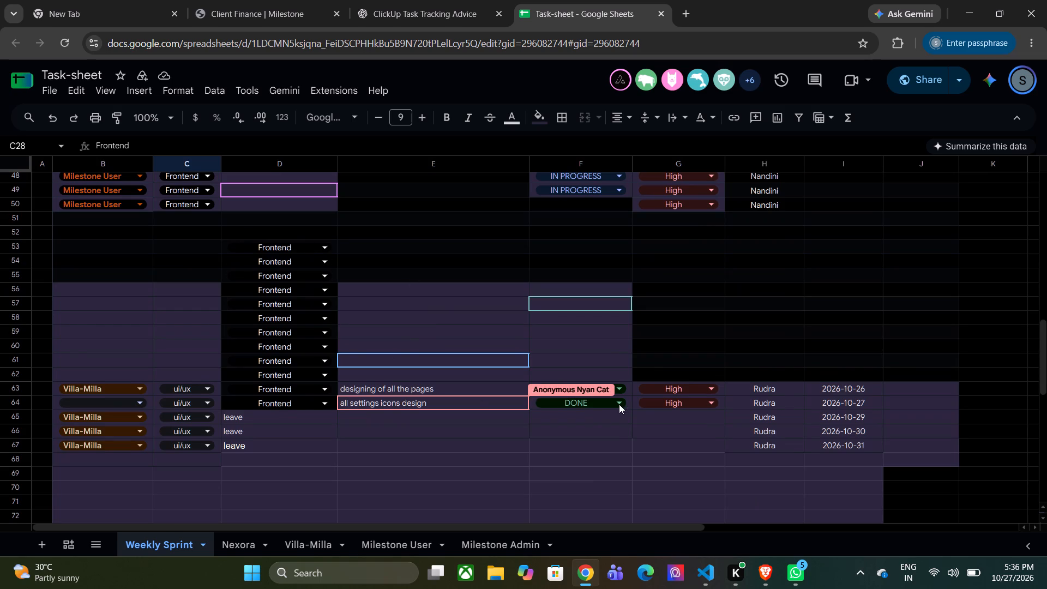
scroll(619, 404, down, 7)
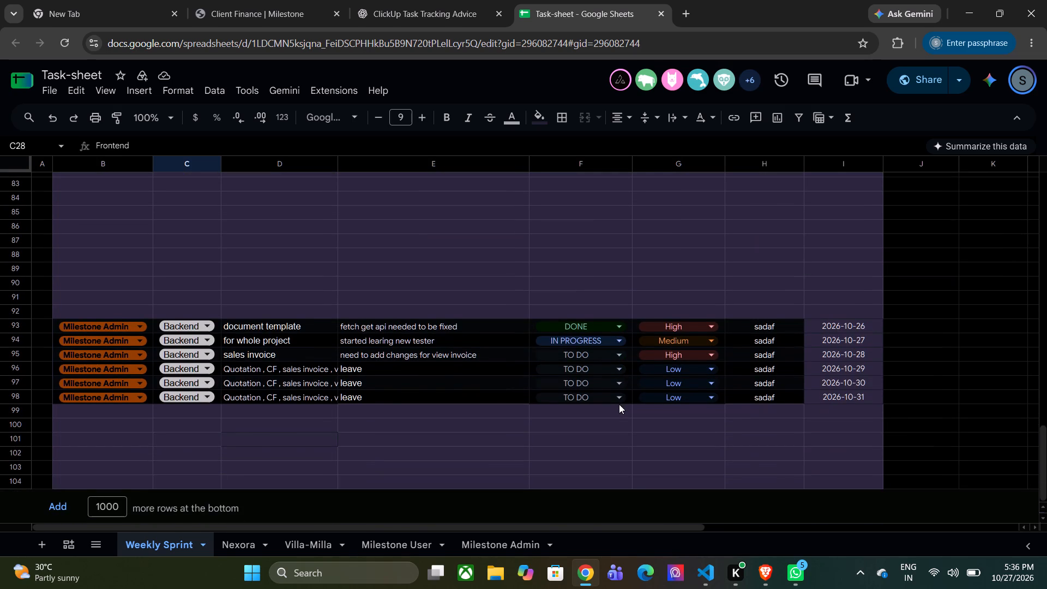
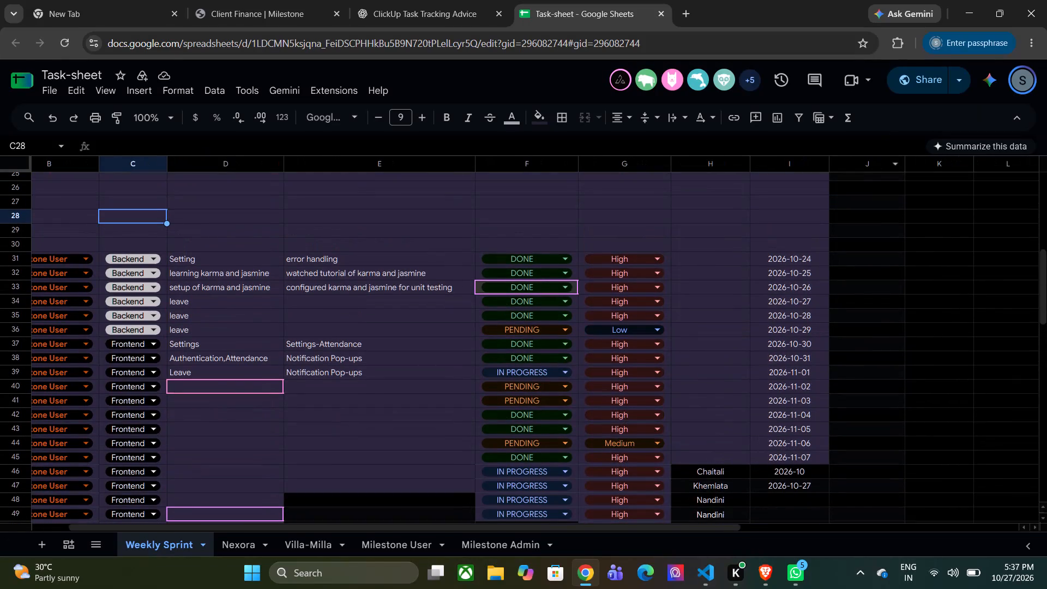
Turn off the Dark Reader extension so the Task-sheet displays in its original light colours.
click(893, 54)
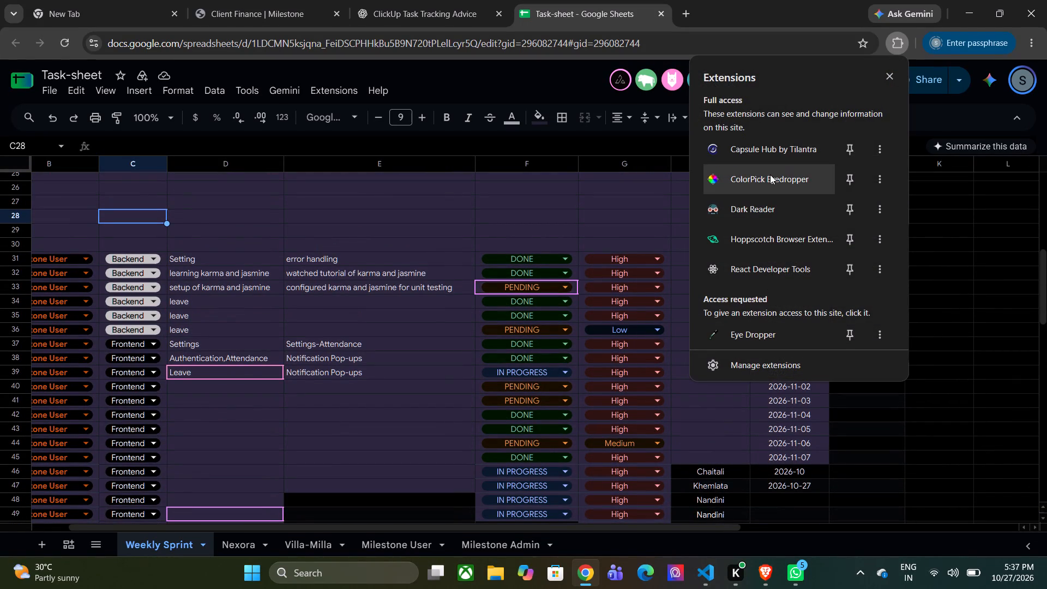
click(758, 205)
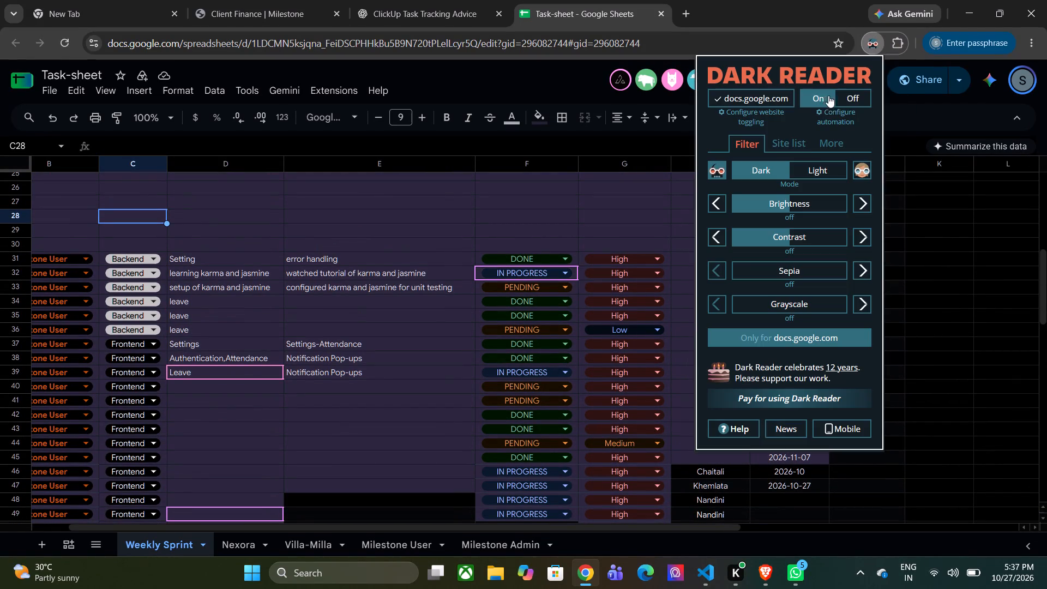
click(859, 101)
click(885, 113)
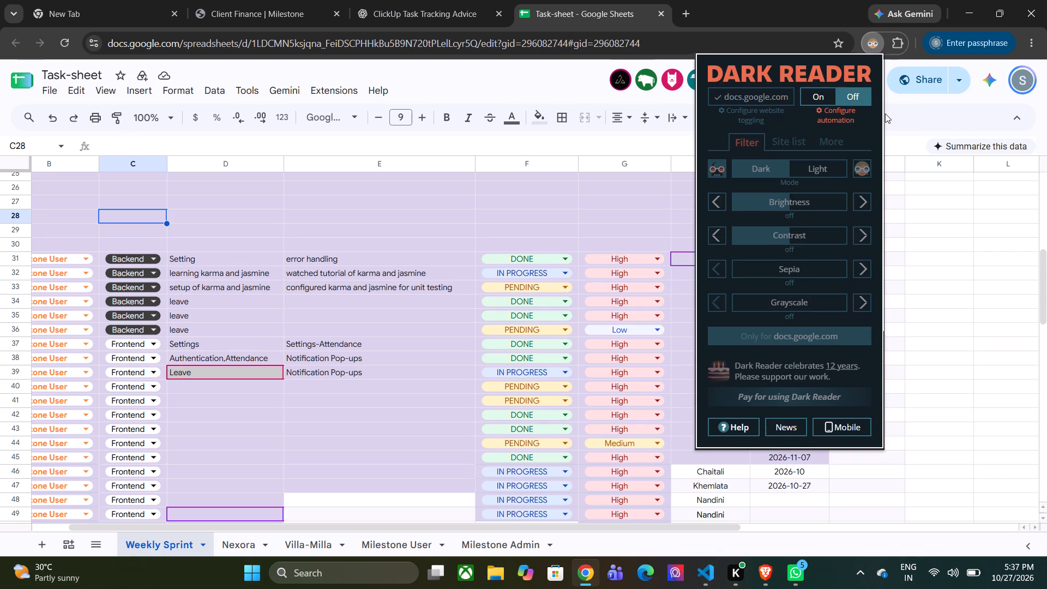
click(947, 248)
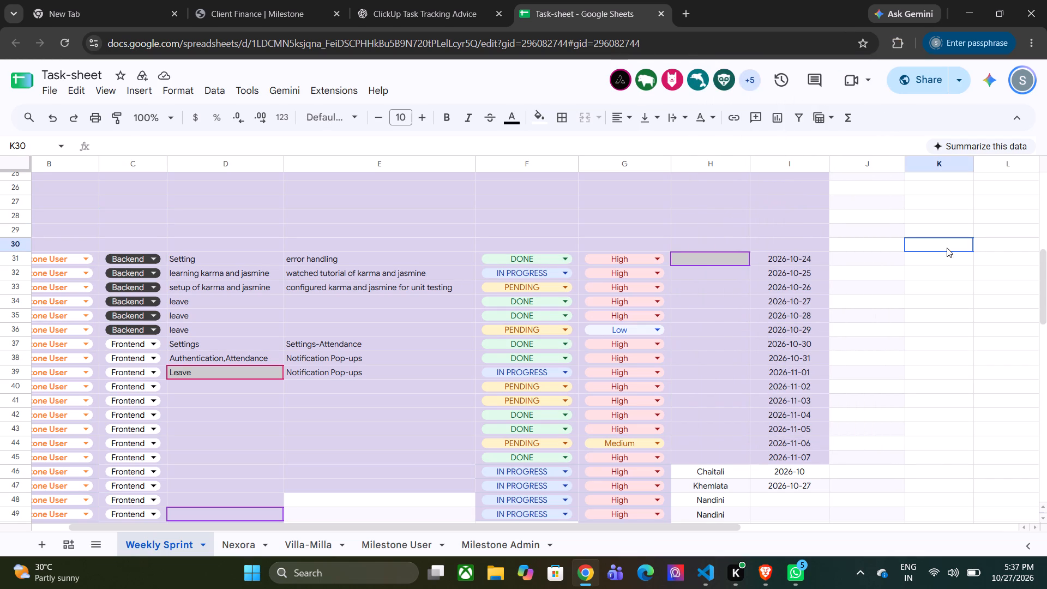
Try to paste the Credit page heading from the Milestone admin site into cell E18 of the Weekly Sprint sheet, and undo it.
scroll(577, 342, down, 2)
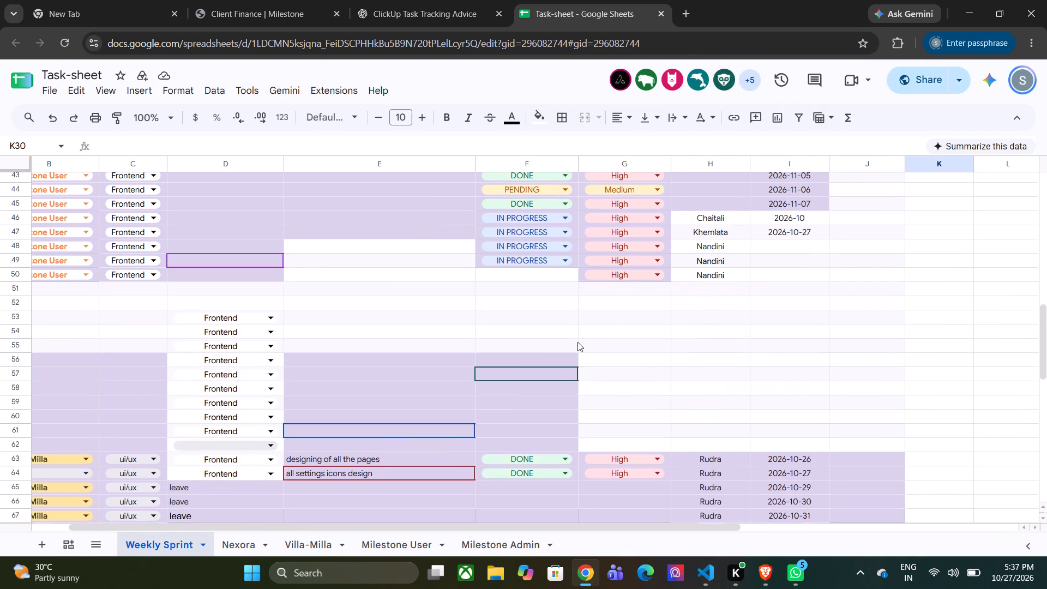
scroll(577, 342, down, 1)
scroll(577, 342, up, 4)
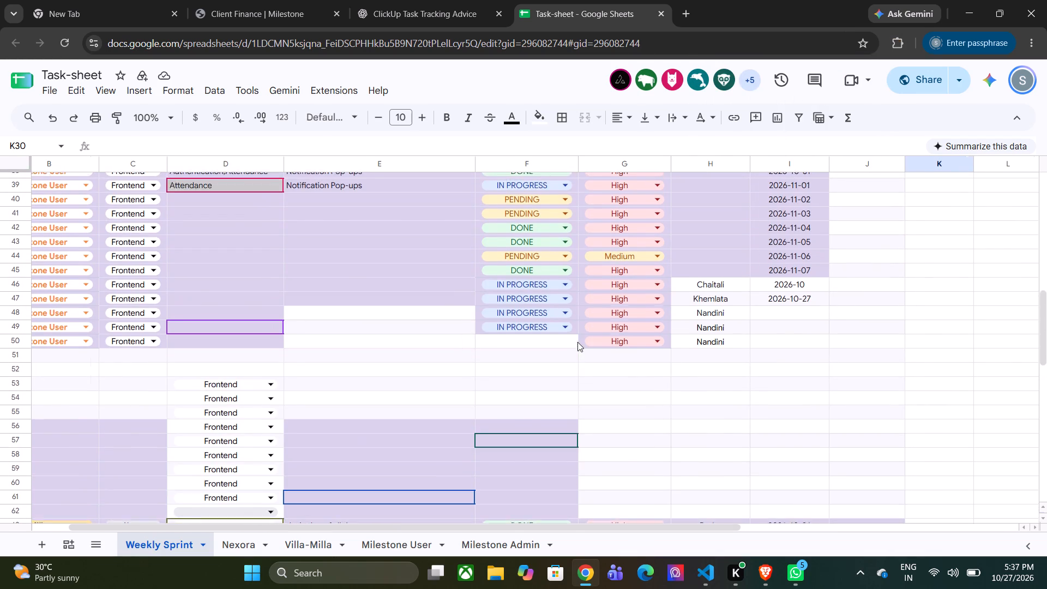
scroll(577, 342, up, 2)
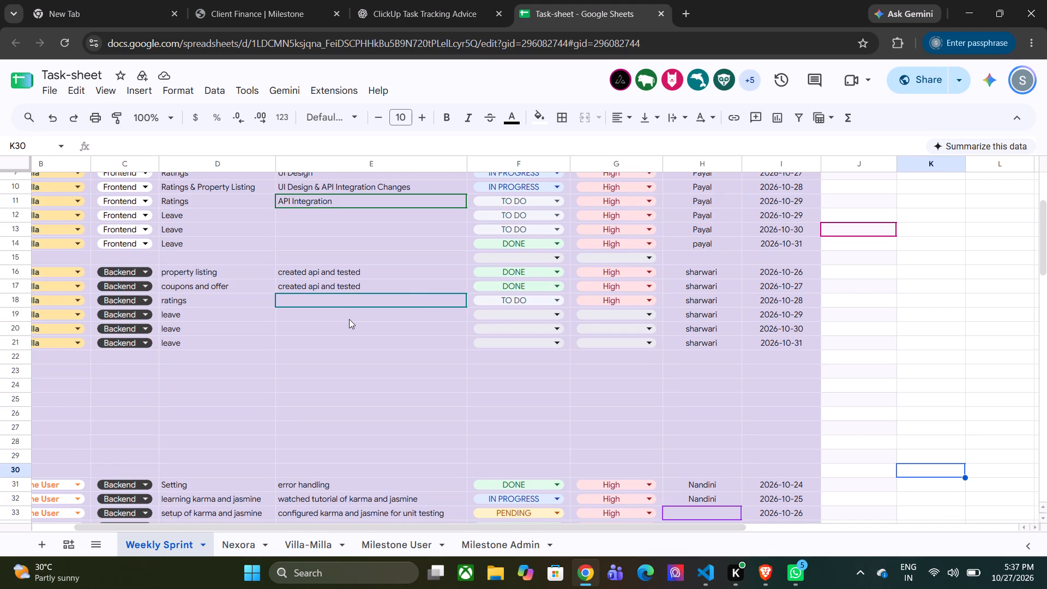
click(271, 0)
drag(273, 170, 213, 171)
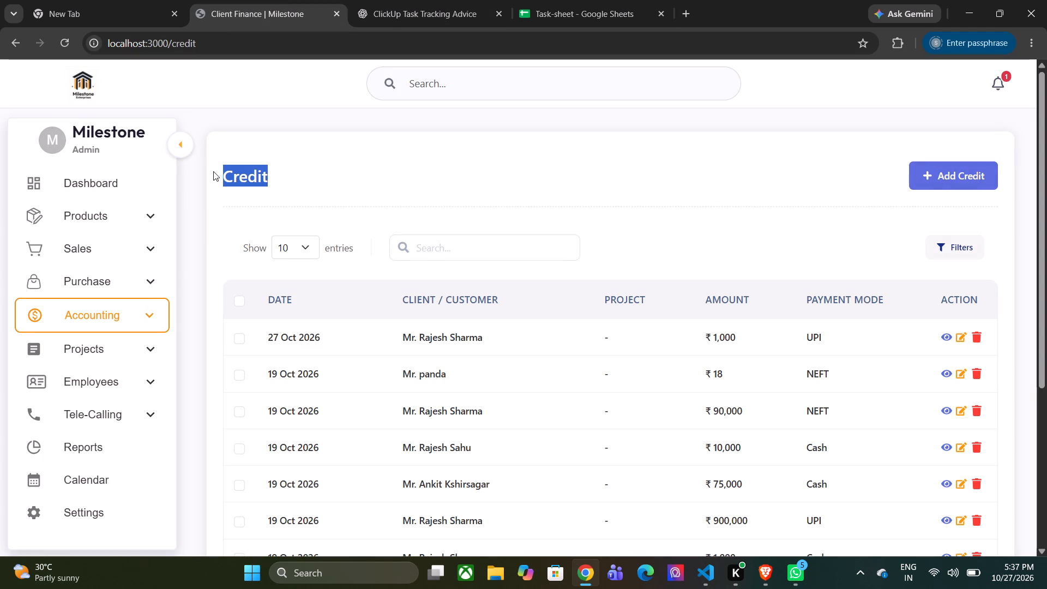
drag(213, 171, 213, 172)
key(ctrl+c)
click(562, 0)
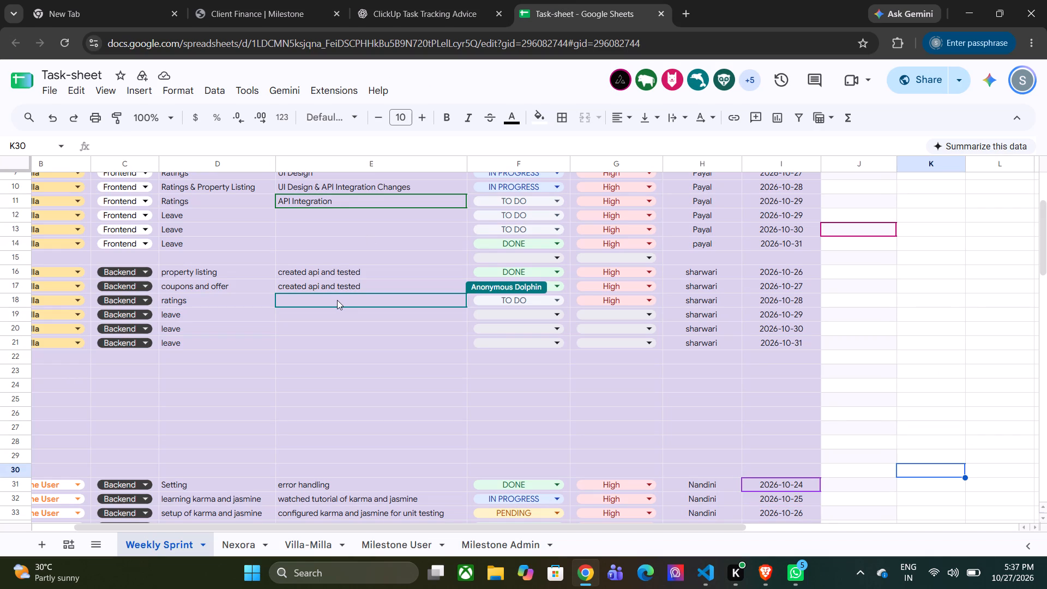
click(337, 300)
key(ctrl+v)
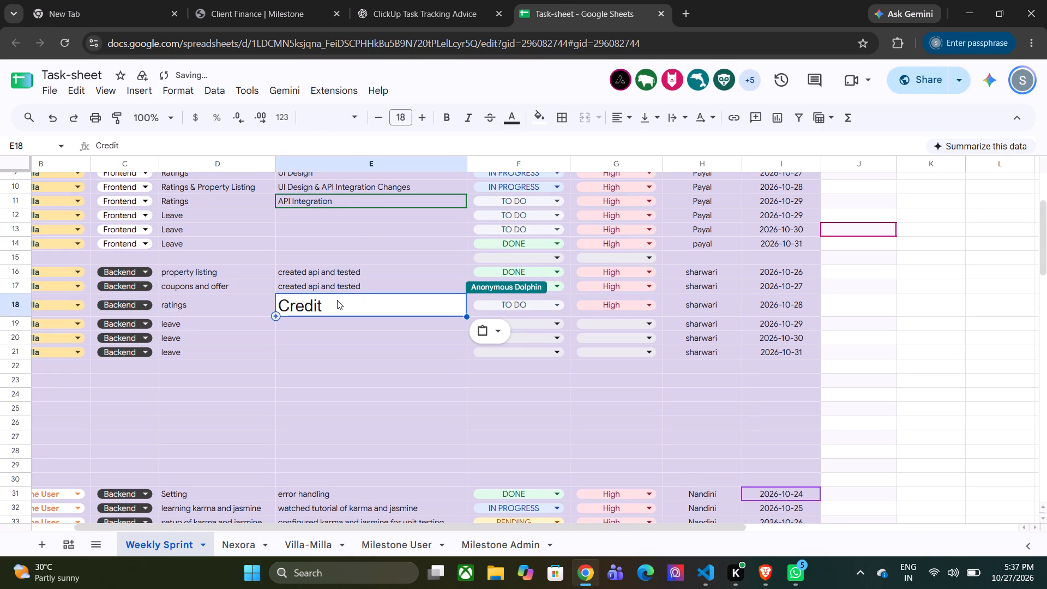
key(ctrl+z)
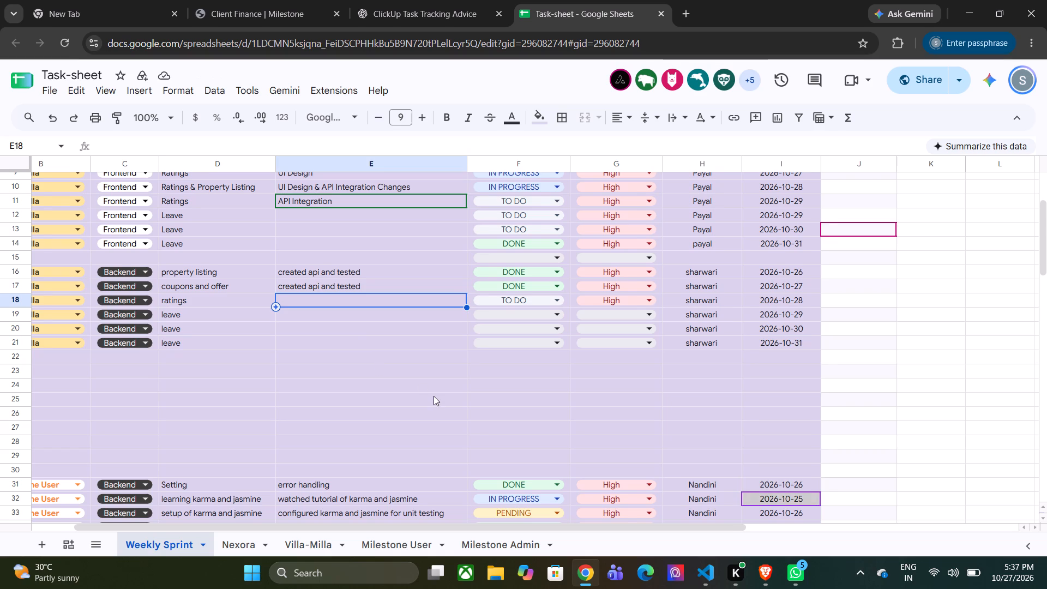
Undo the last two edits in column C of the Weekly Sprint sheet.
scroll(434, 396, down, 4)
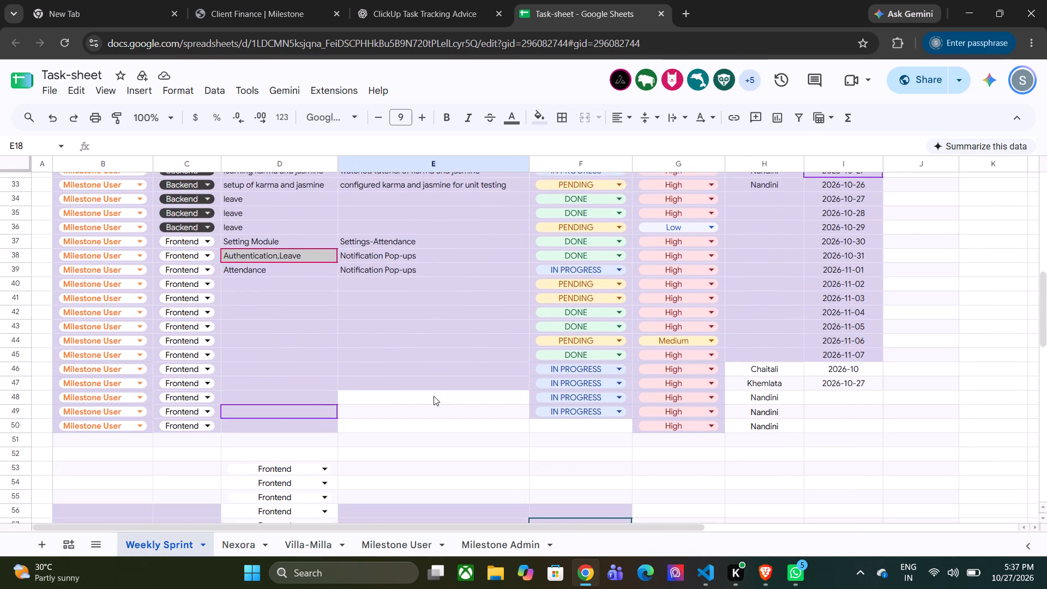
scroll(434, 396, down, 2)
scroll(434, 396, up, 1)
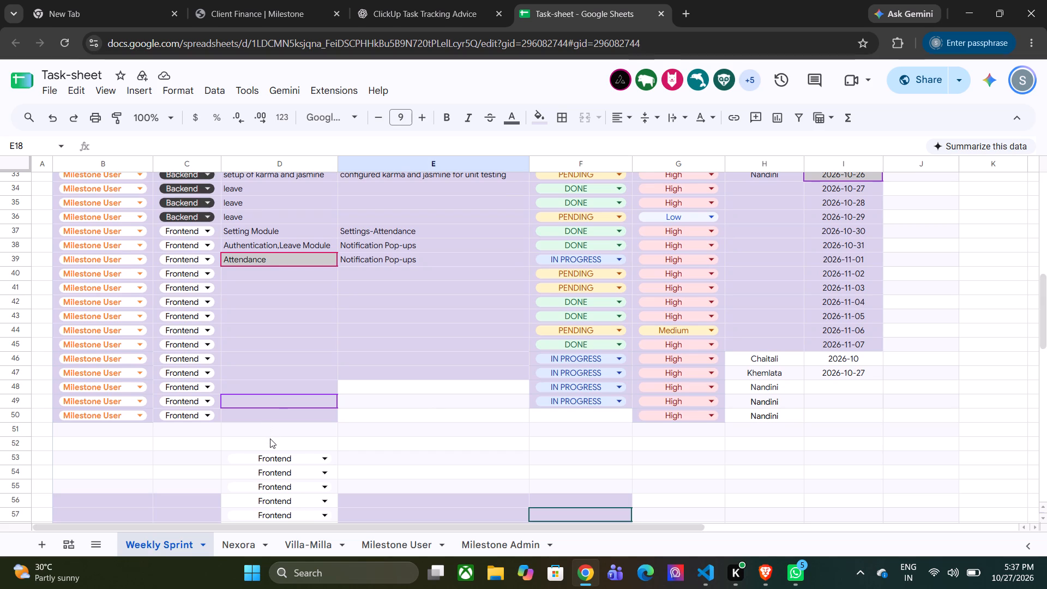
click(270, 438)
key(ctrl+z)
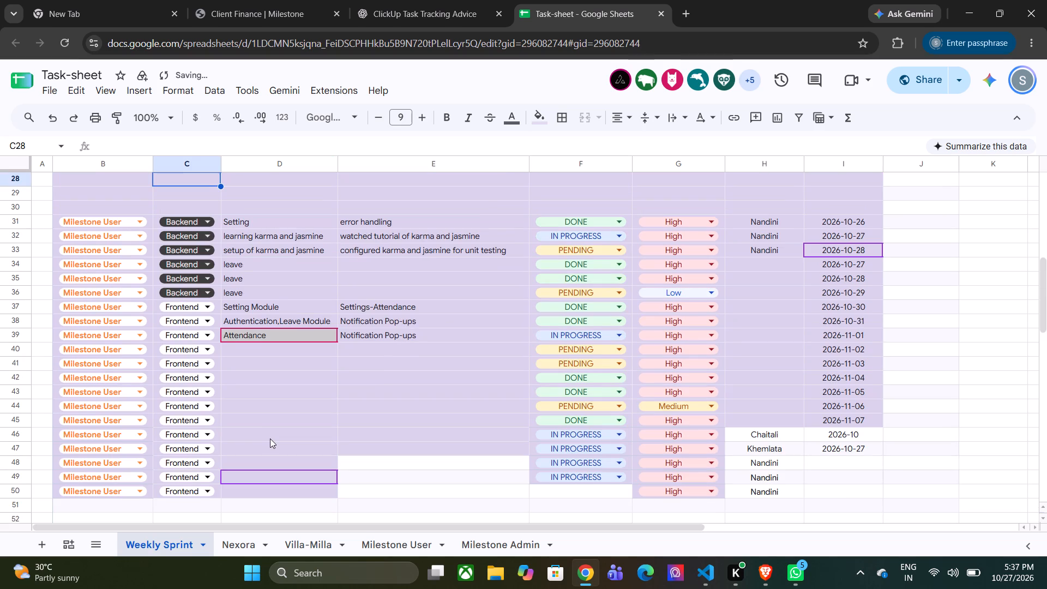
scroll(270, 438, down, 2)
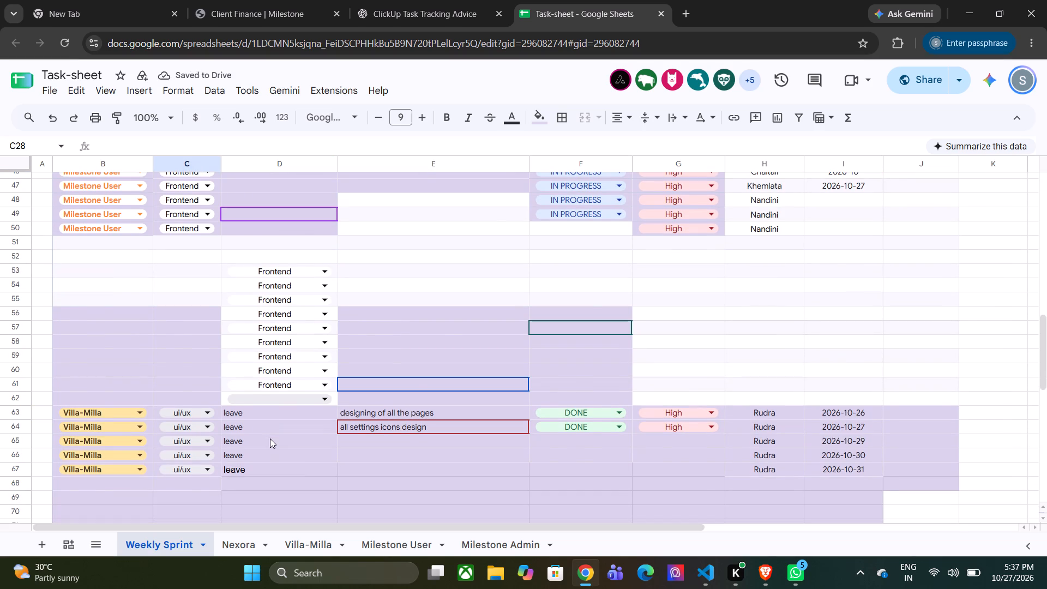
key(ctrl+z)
Set cells C87 and C88 of the Milestone Admin Category and Calendar rows to Frontend.
scroll(270, 438, down, 1)
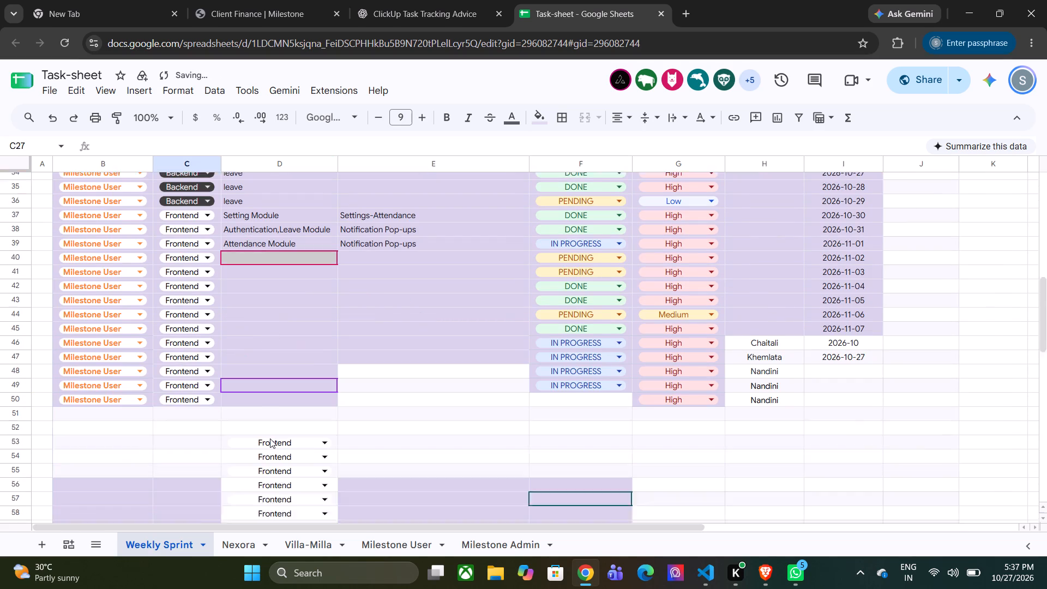
scroll(270, 438, down, 1)
scroll(417, 339, down, 1)
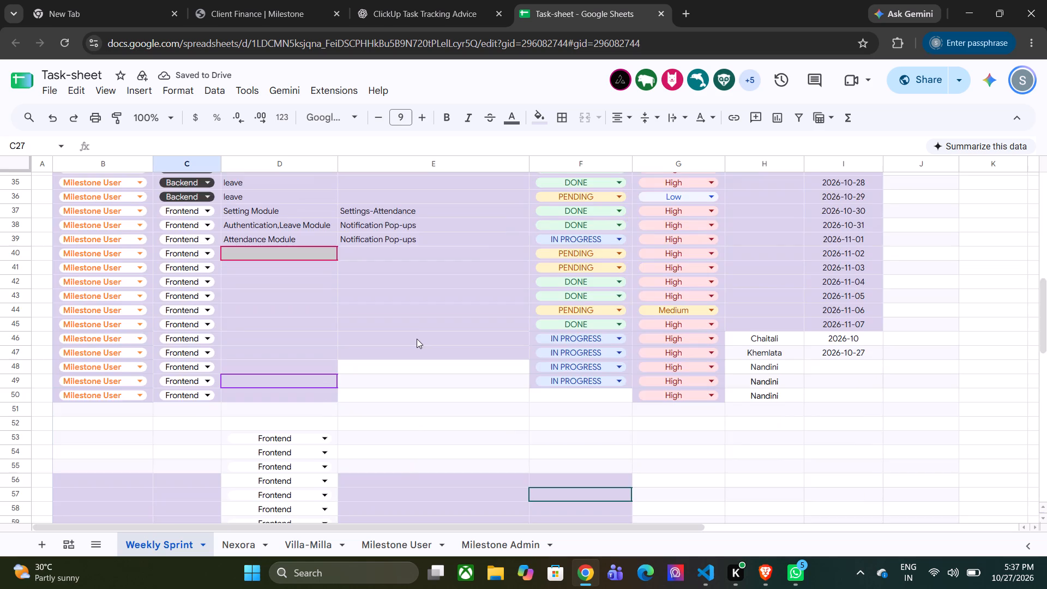
scroll(417, 339, down, 4)
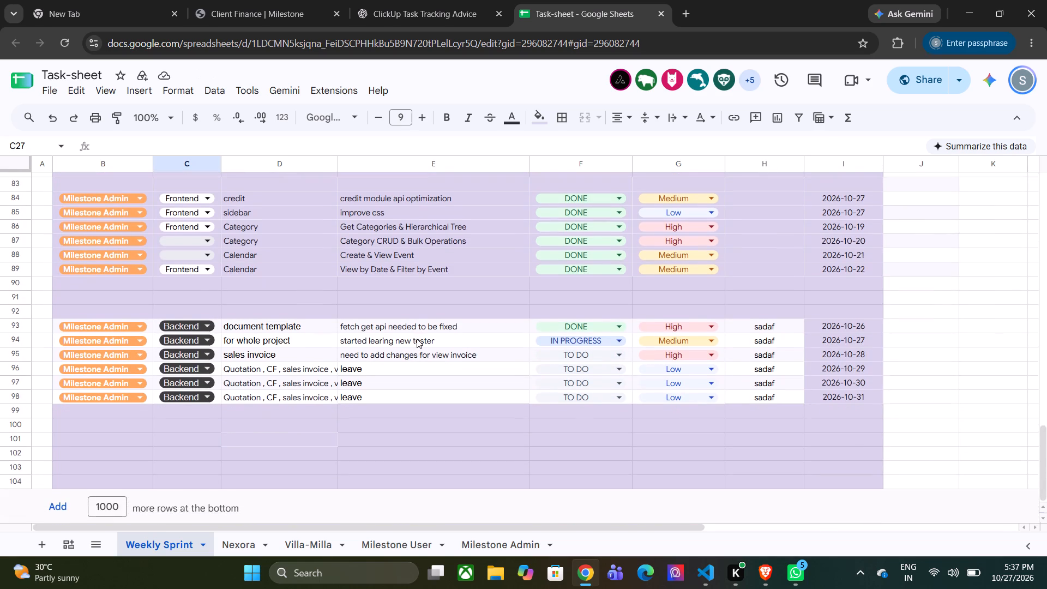
scroll(417, 339, up, 1)
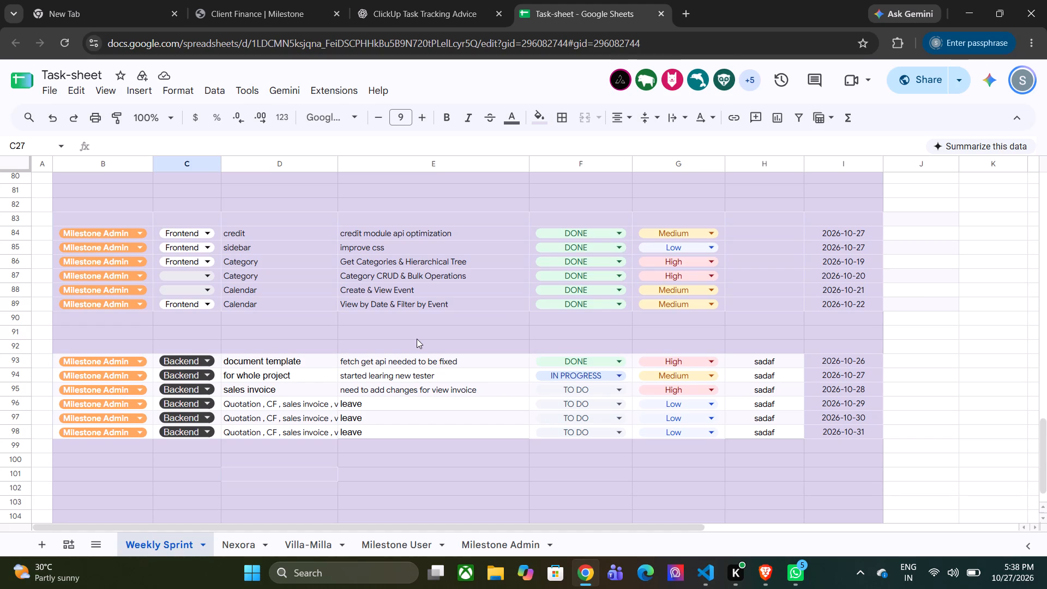
click(183, 271)
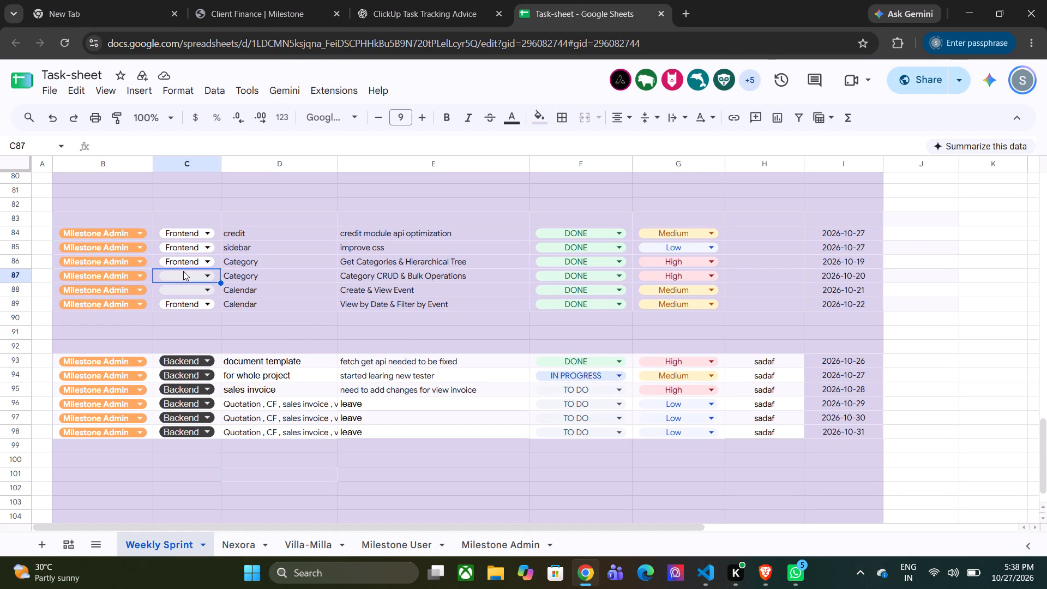
click(180, 278)
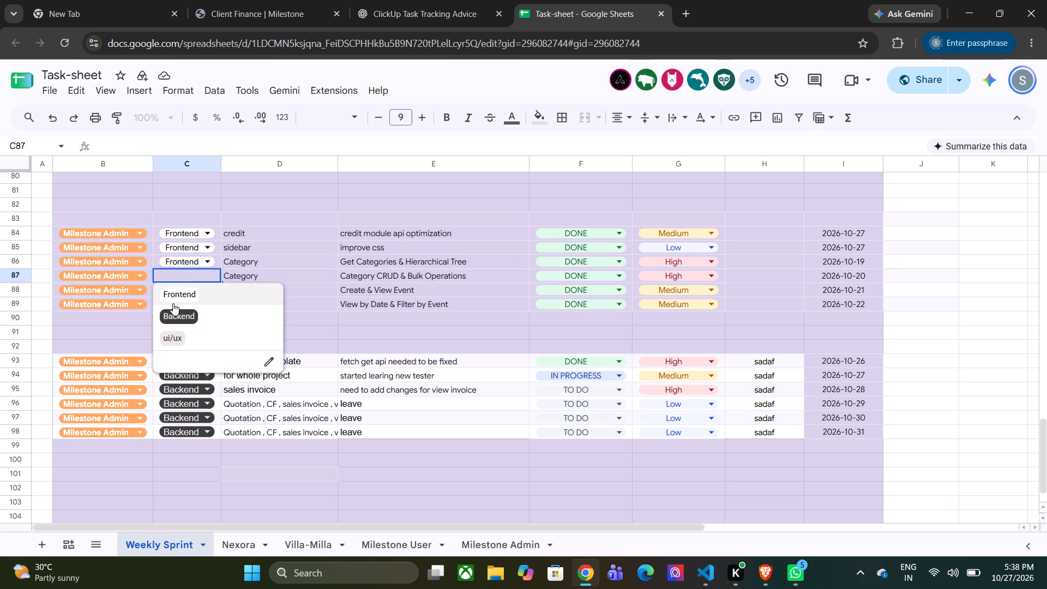
click(177, 289)
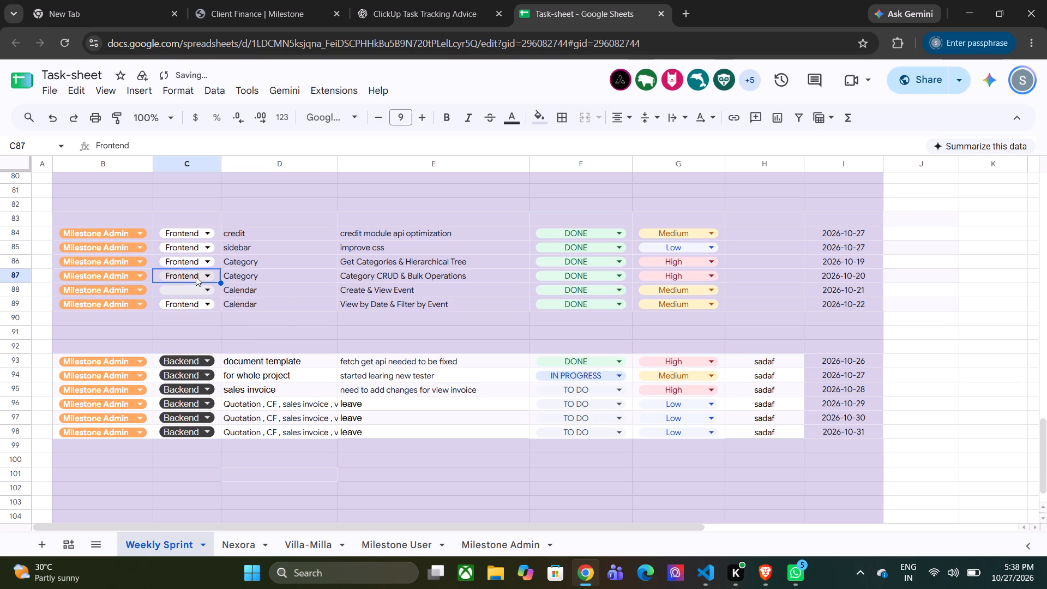
click(190, 288)
click(185, 309)
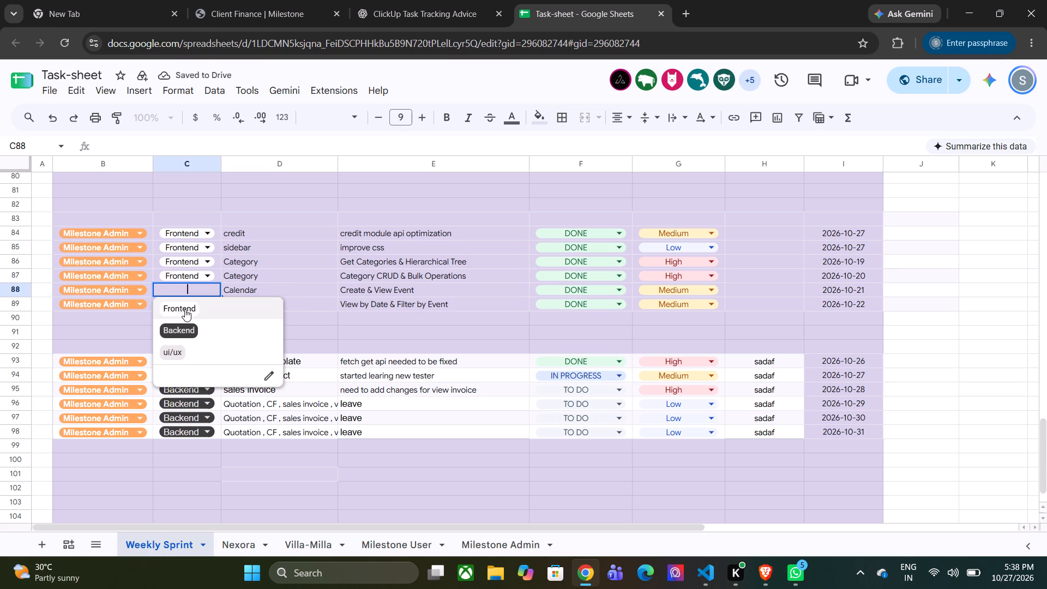
Enter swapnil as the assignee in cell H84 of the Milestone Admin credit row.
click(757, 237)
text(swa[)
text(nil)
key(BackSpace)
key(BackSpace)
key(BackSpace)
key(BackSpace)
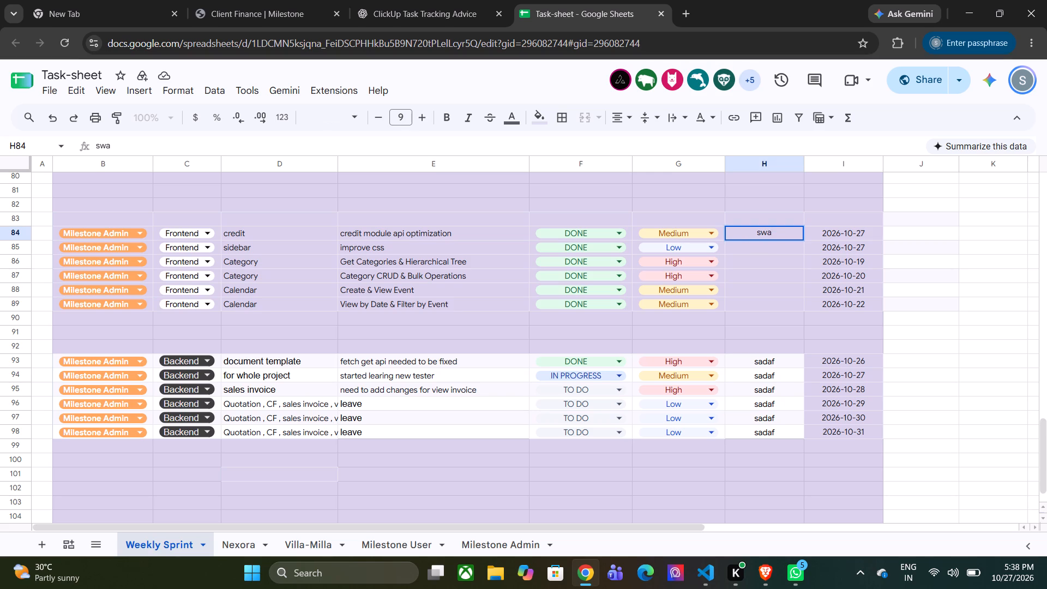
key(BackSpace)
key(BackSpace)
text(wapnil)
Copy the assignee name from cell H84 and paste it at cell H85 of the sidebar row.
click(739, 226)
drag(739, 226, 792, 231)
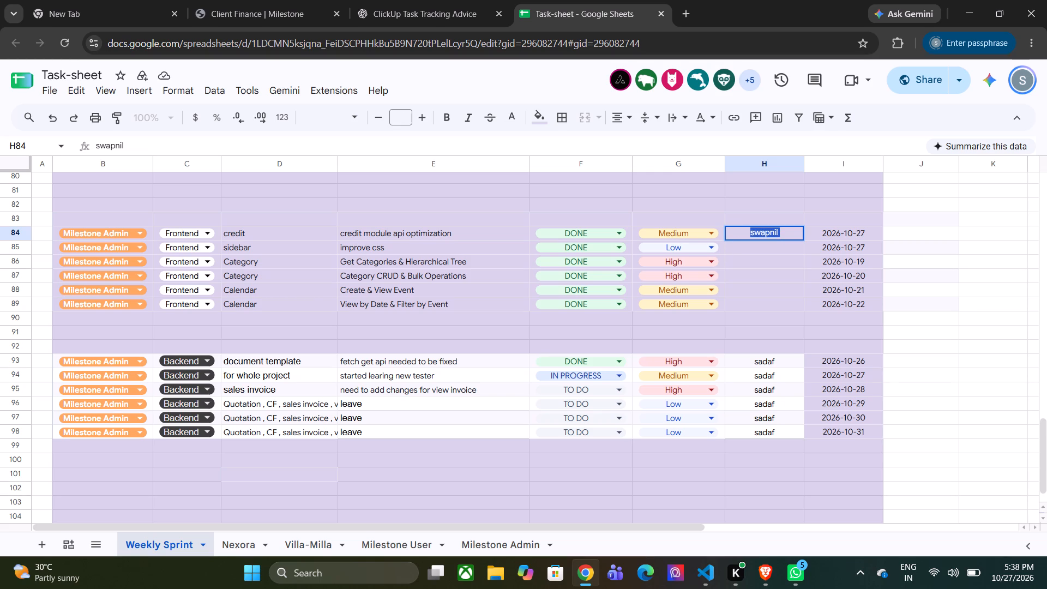
key(ctrl+c)
click(779, 252)
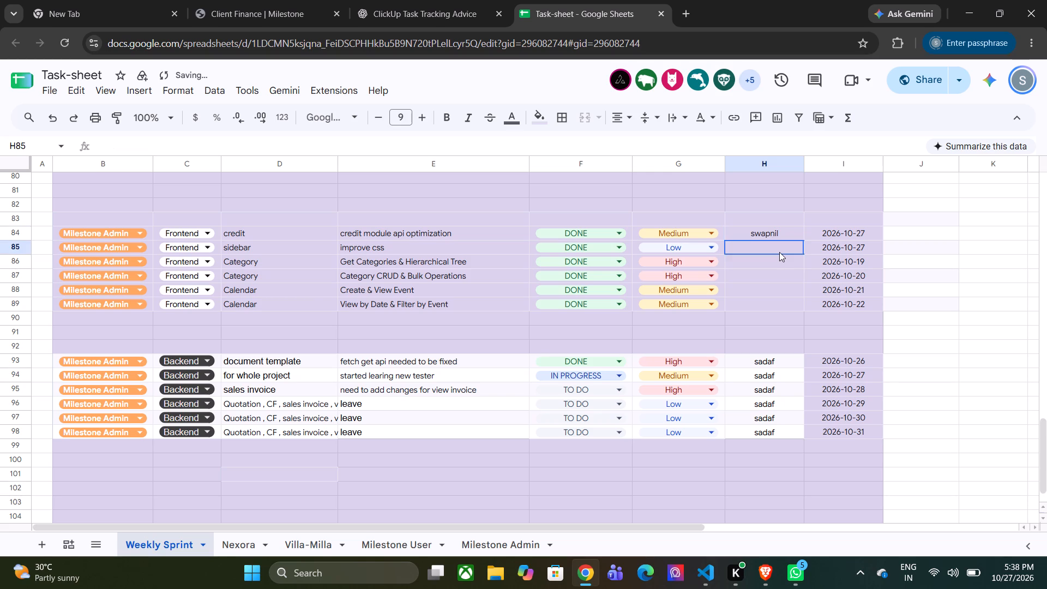
key(ctrl+v)
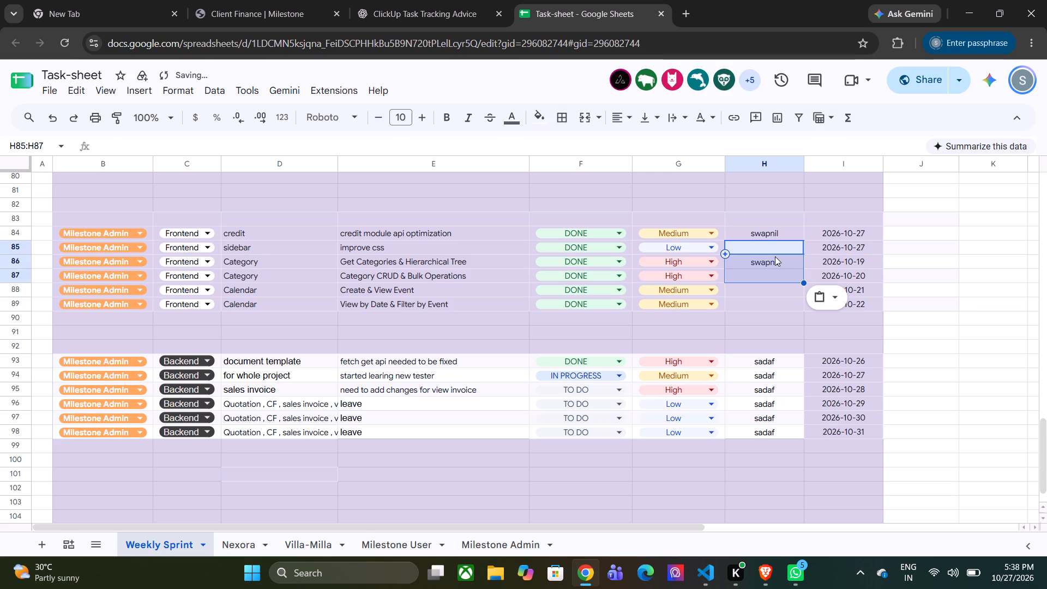
Clear cell H85 of the Milestone Admin sidebar row.
click(771, 290)
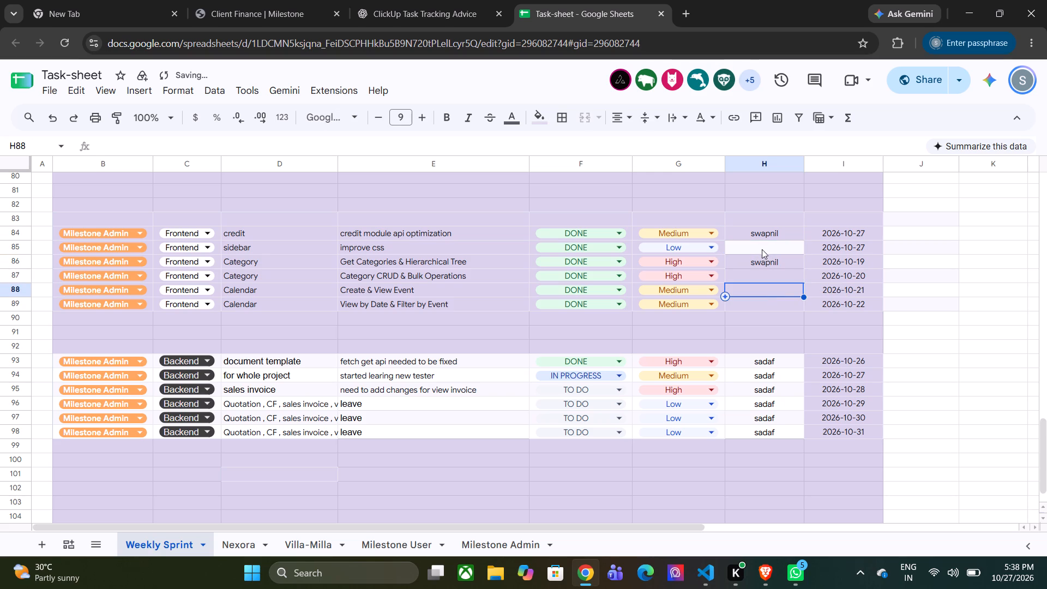
click(762, 244)
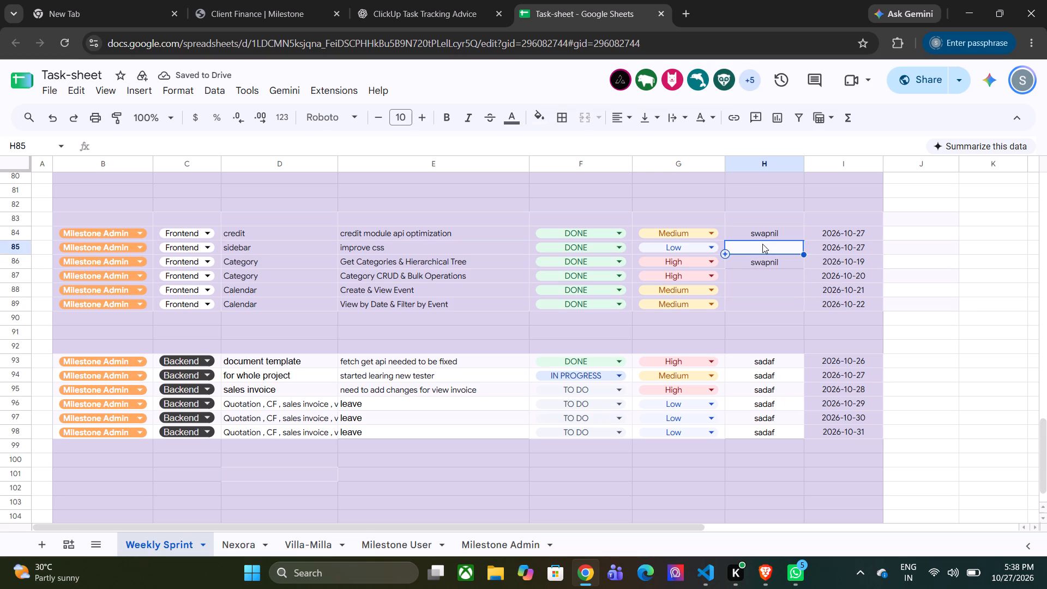
click(762, 244)
key(BackSpace)
key(BackSpace)
Copy assignee swapnil from the Get Categories & Hierarchical Tree row to the Category CRUD & Bulk Operations row and both Calendar rows.
drag(738, 258, 780, 260)
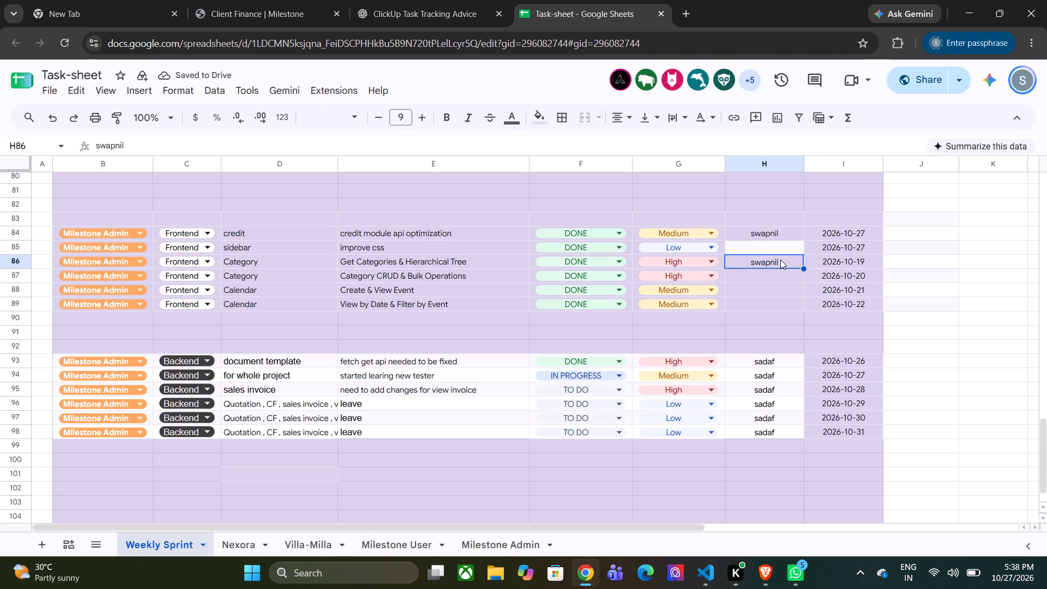
click(780, 260)
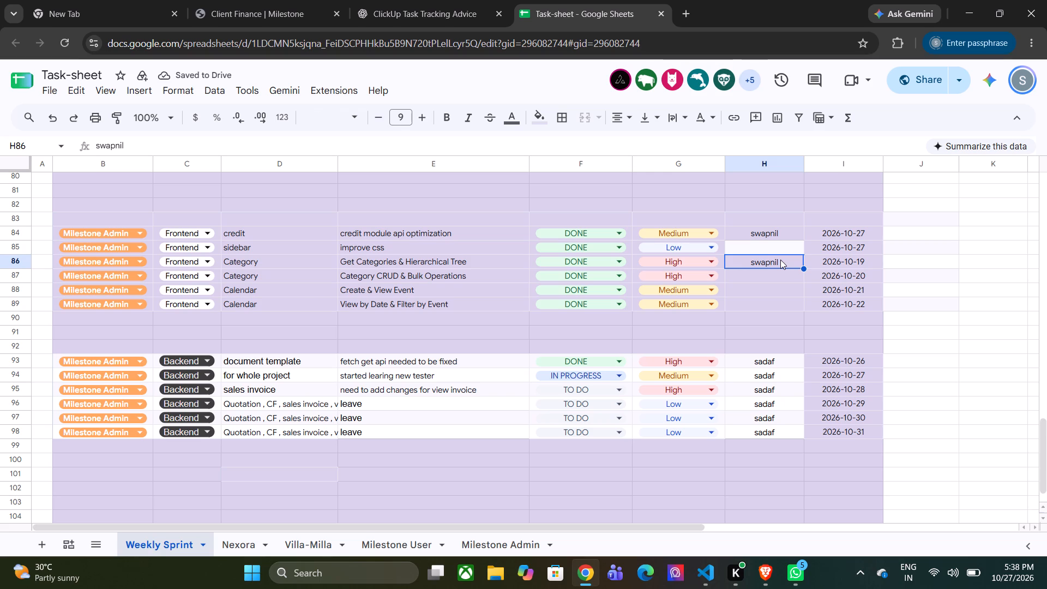
key(ctrl+c)
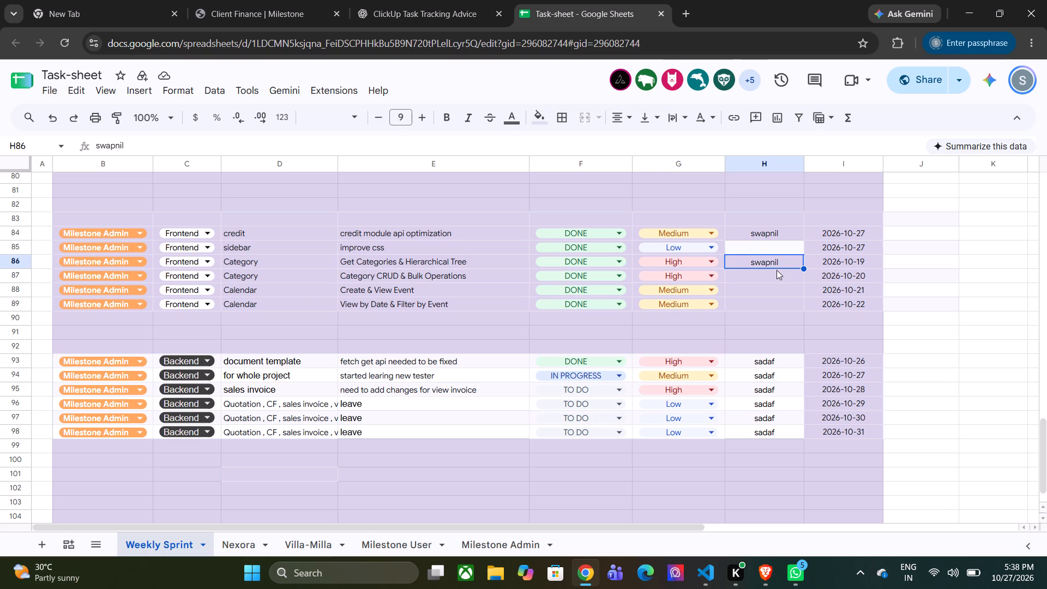
click(777, 271)
key(ctrl+v)
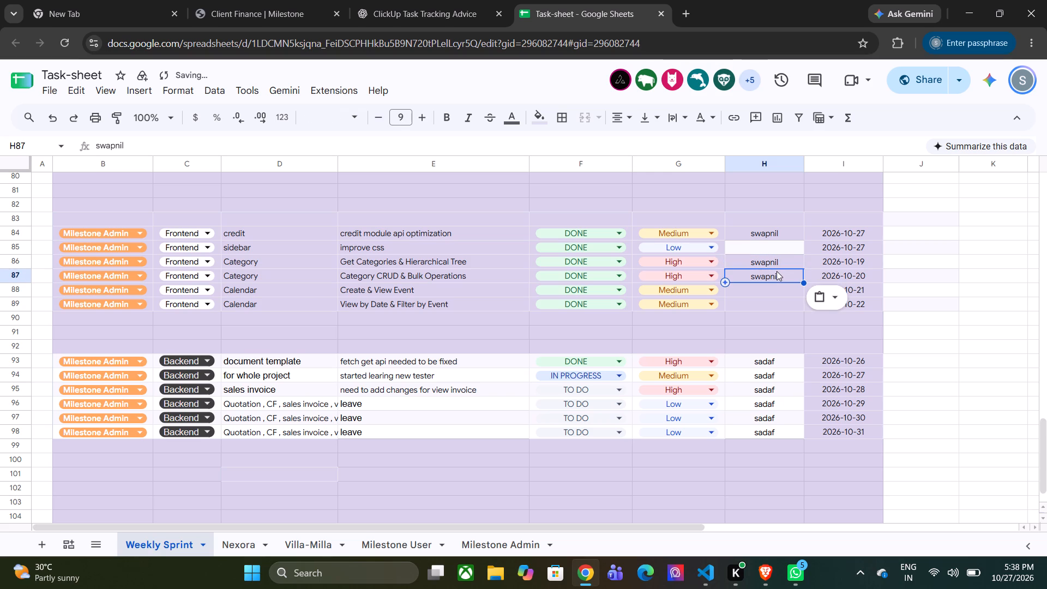
click(769, 274)
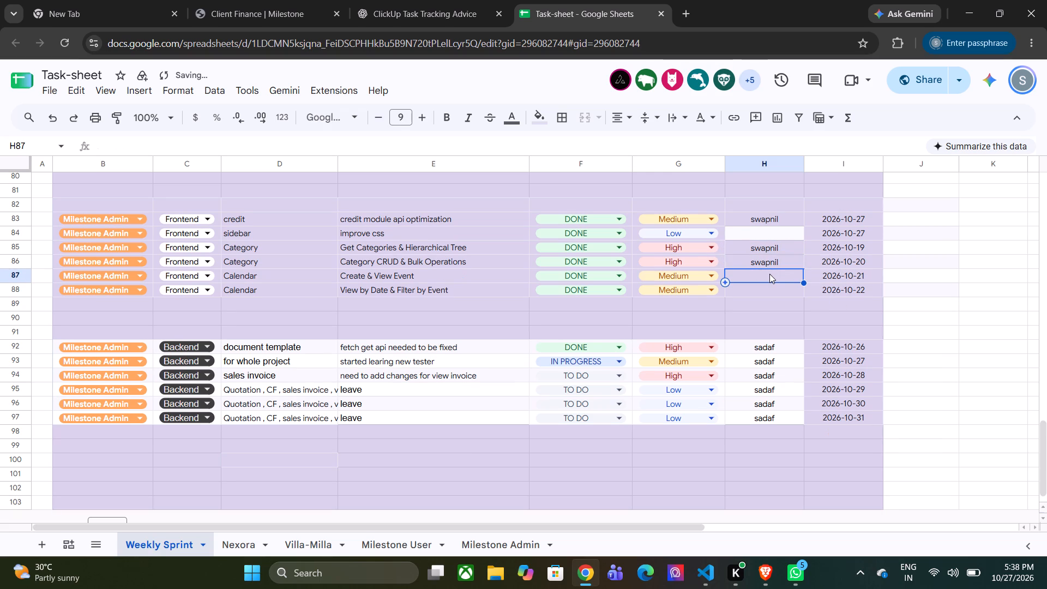
key(ctrl+v)
click(761, 290)
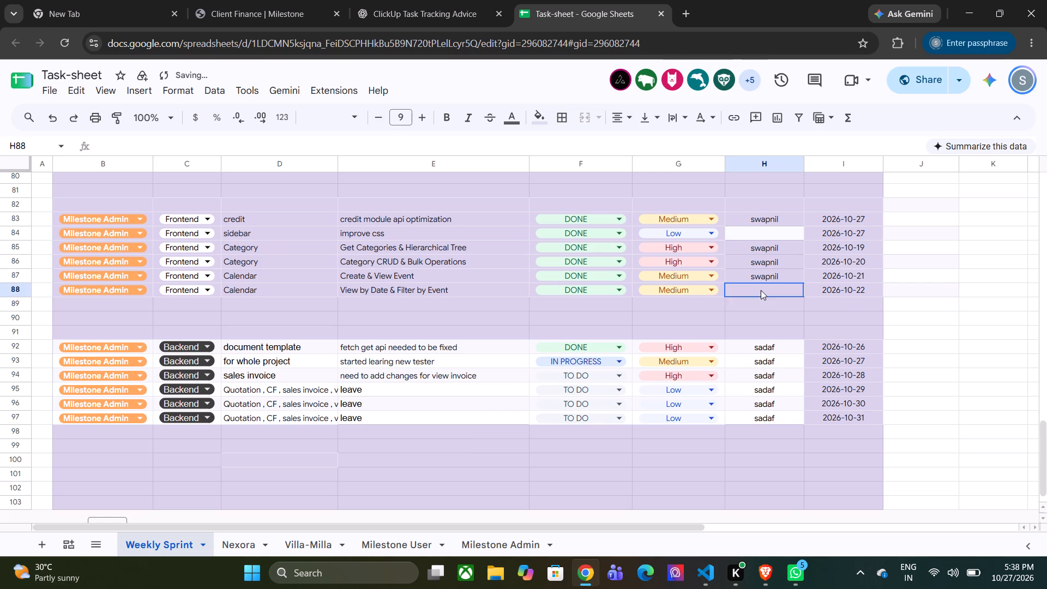
key(ctrl+v)
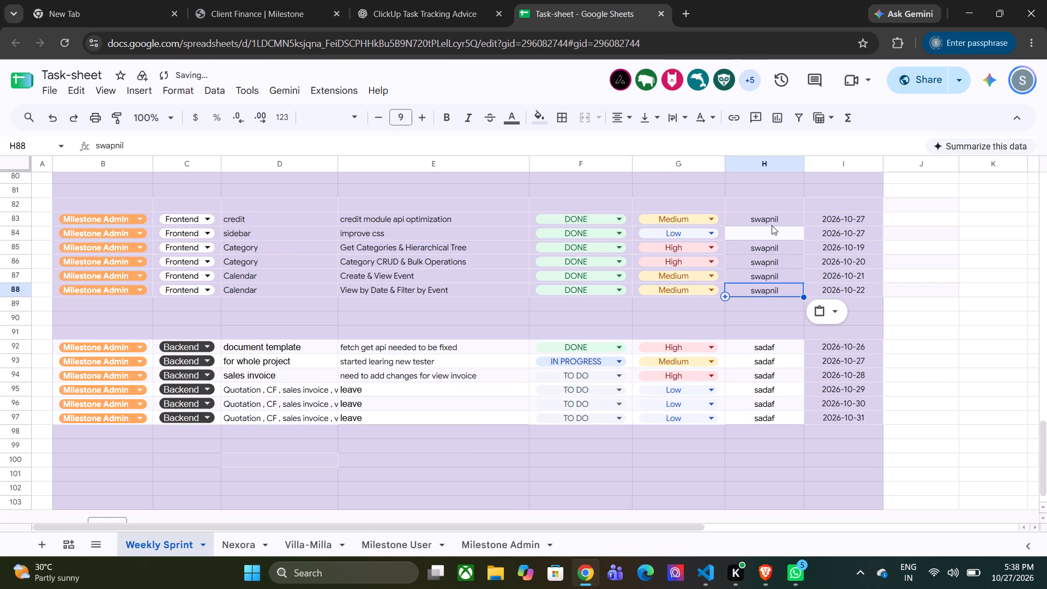
Copy assignee swapnil from the Get Categories & Hierarchical Tree row into the empty assignee cell of the Milestone Admin sidebar row.
click(772, 225)
click(769, 231)
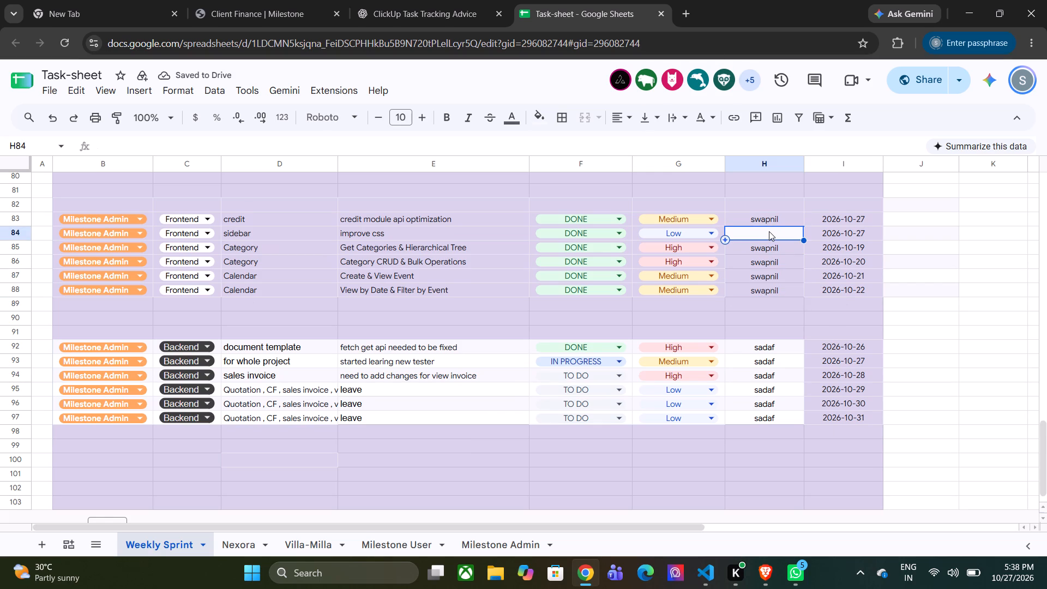
key(BackSpace)
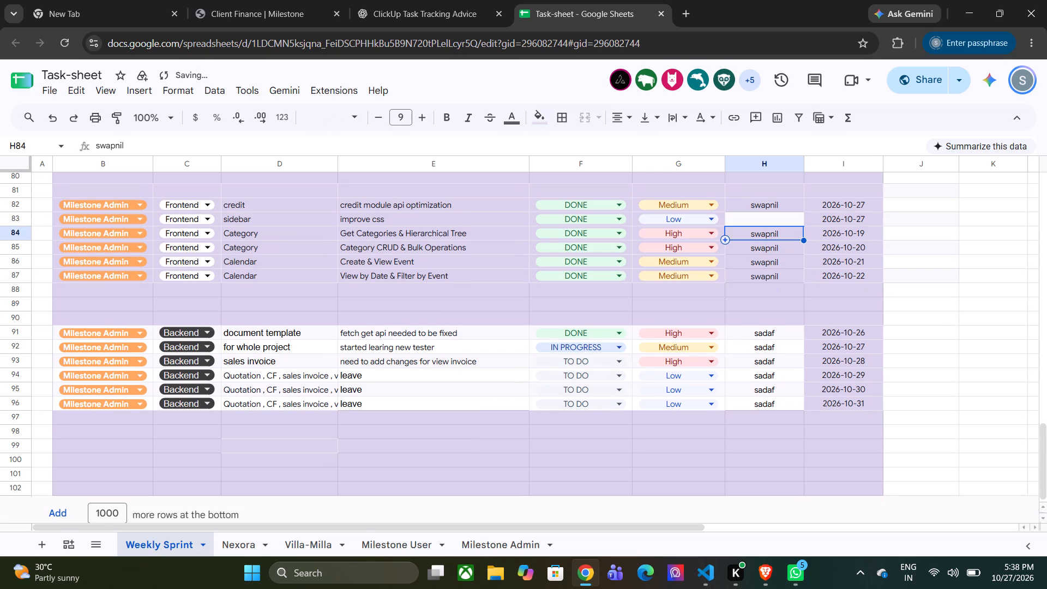
key(ctrl+v)
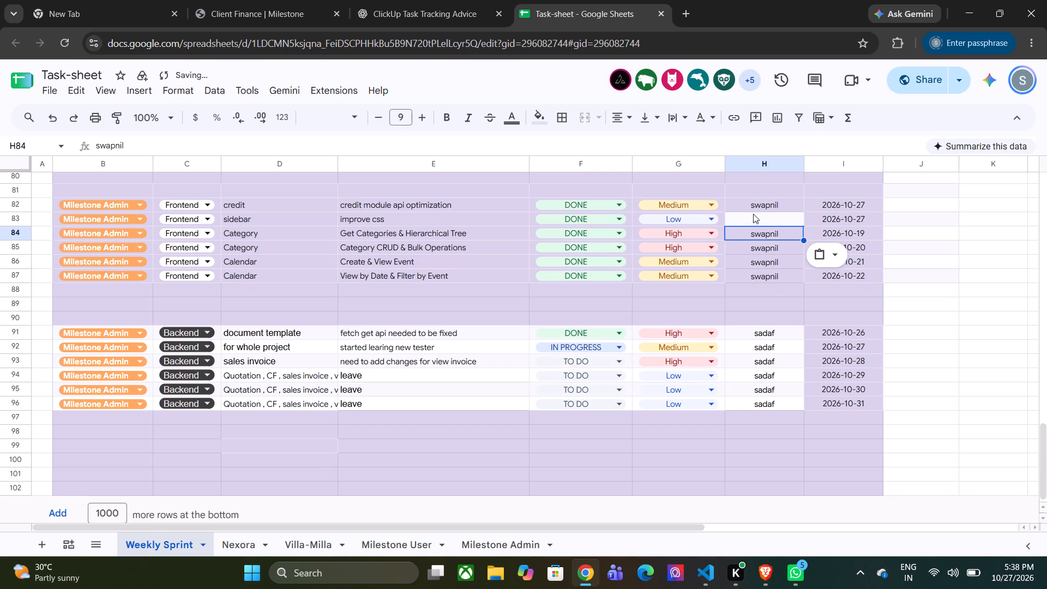
click(748, 212)
click(744, 221)
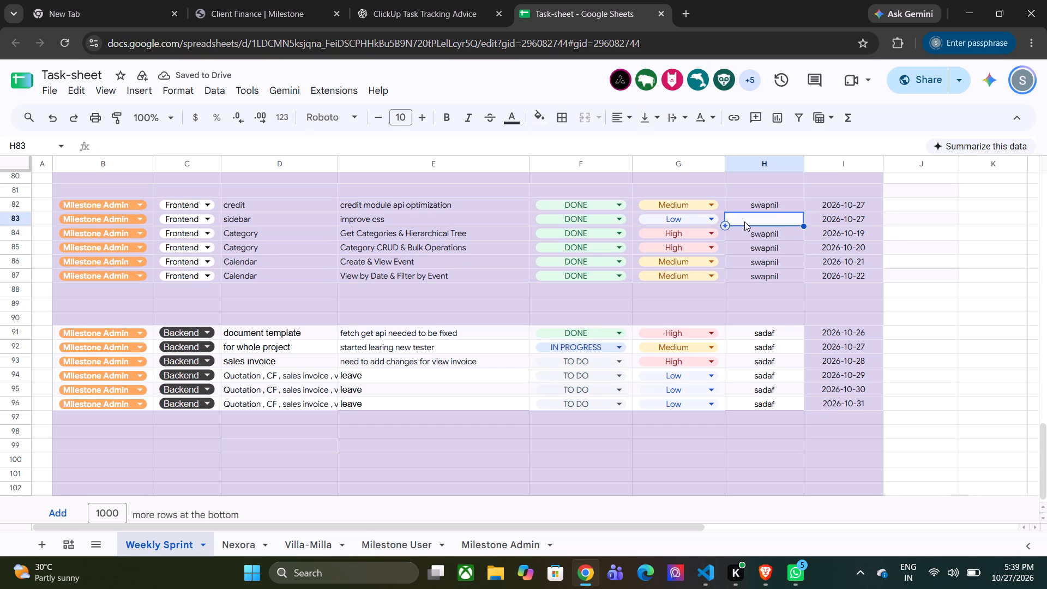
click(785, 235)
right_click(785, 235)
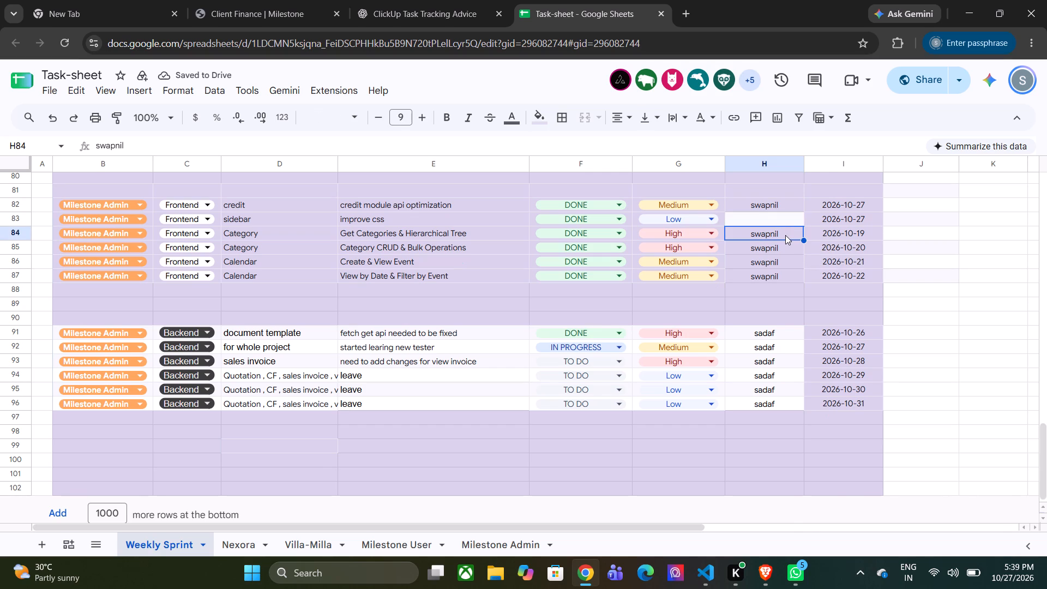
click(815, 152)
click(778, 216)
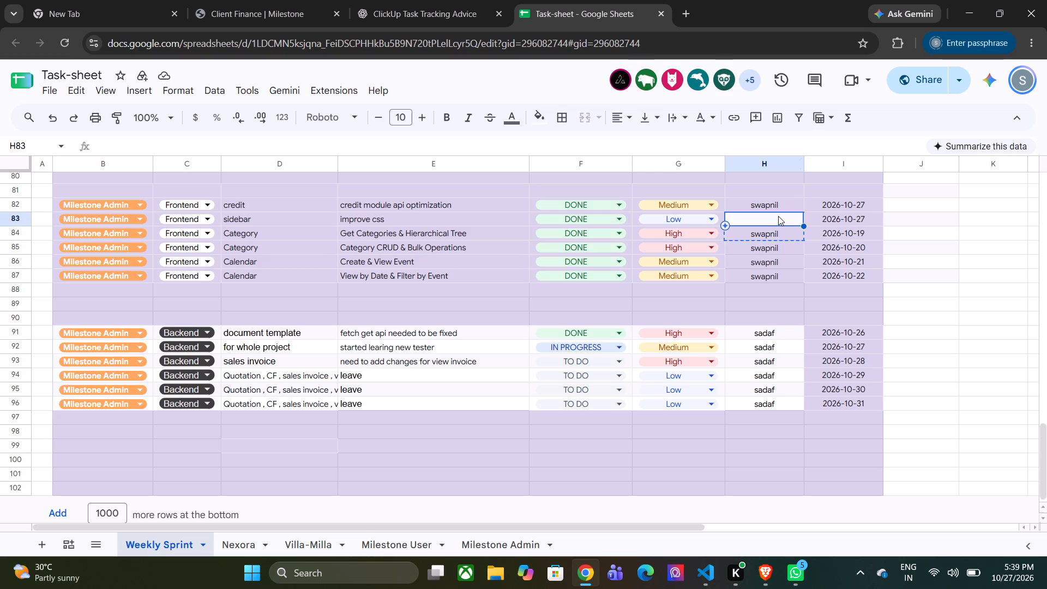
key(ctrl+v)
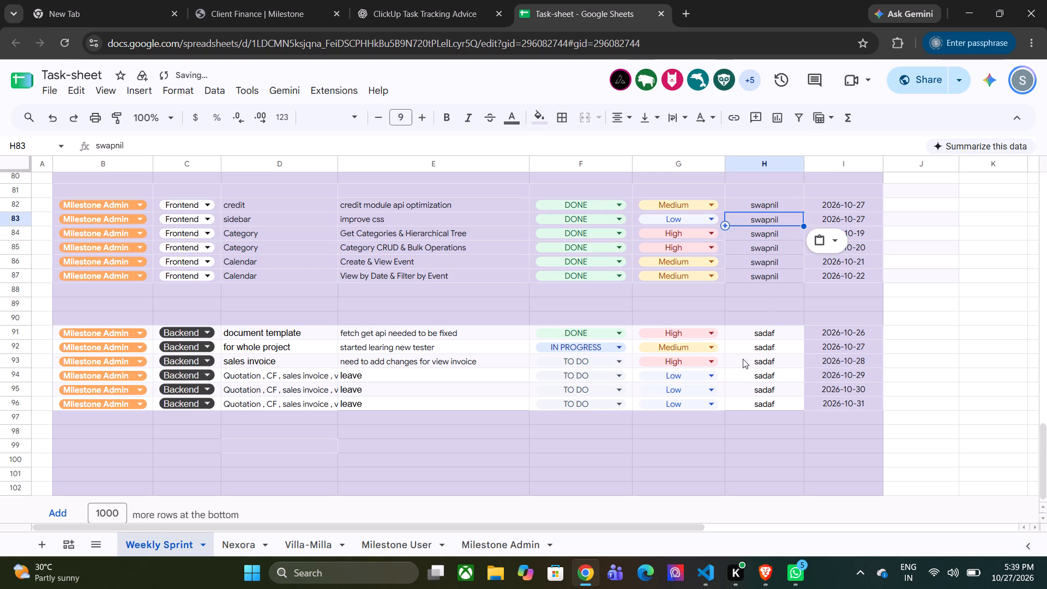
Review the Villa-Milla, Milestone User and Milestone Admin task rows throughout the Weekly Sprint sheet.
scroll(798, 419, up, 1)
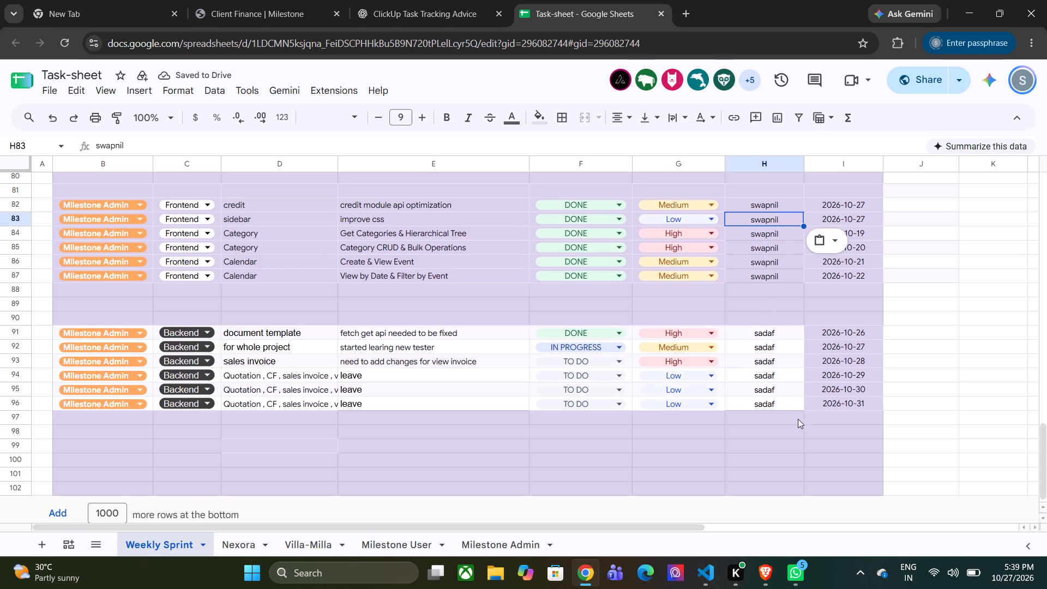
scroll(798, 419, up, 1)
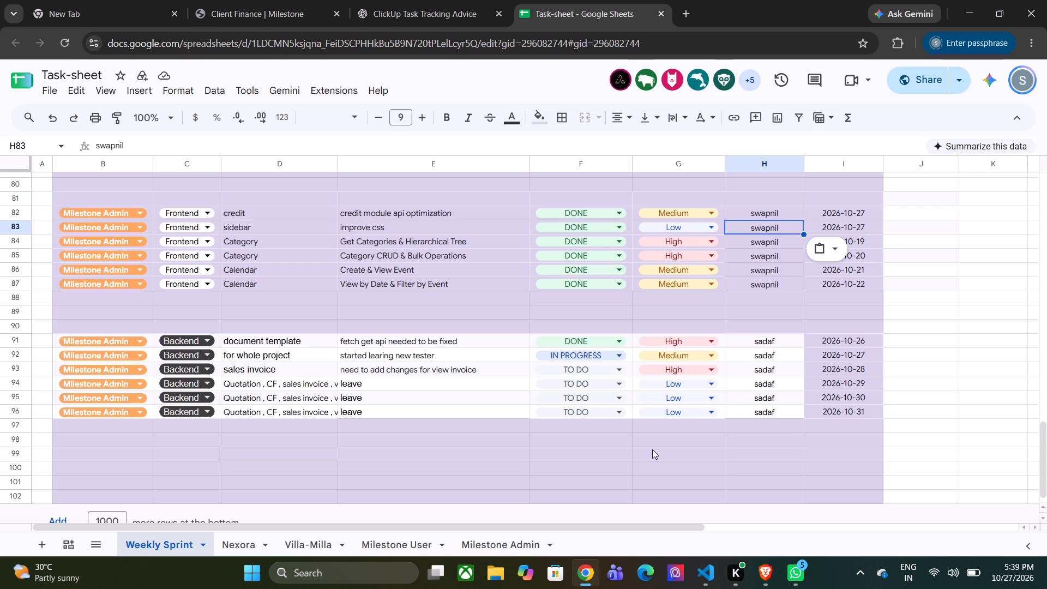
scroll(652, 449, up, 6)
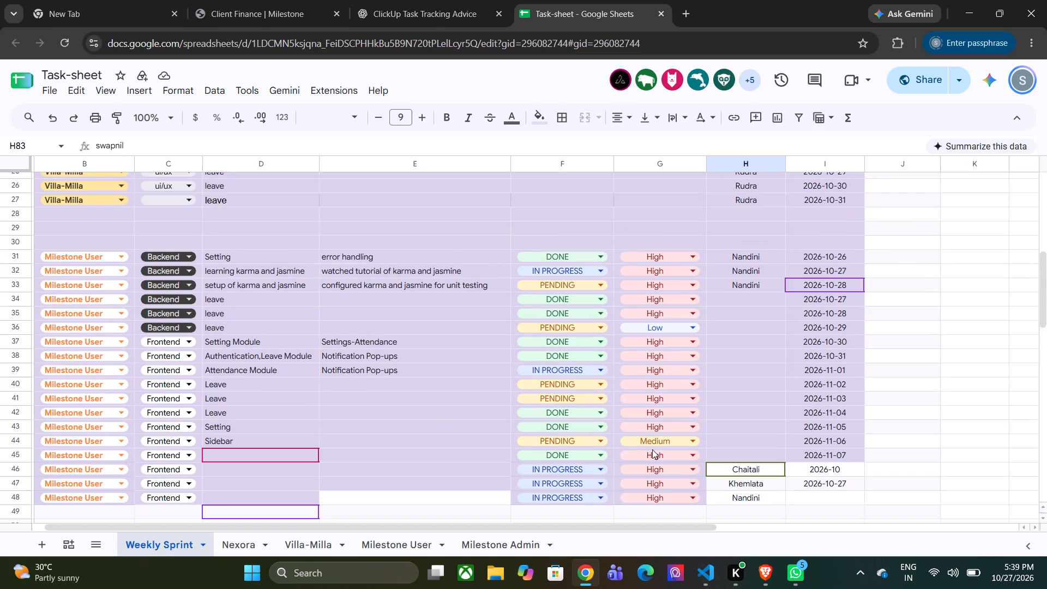
scroll(652, 449, up, 1)
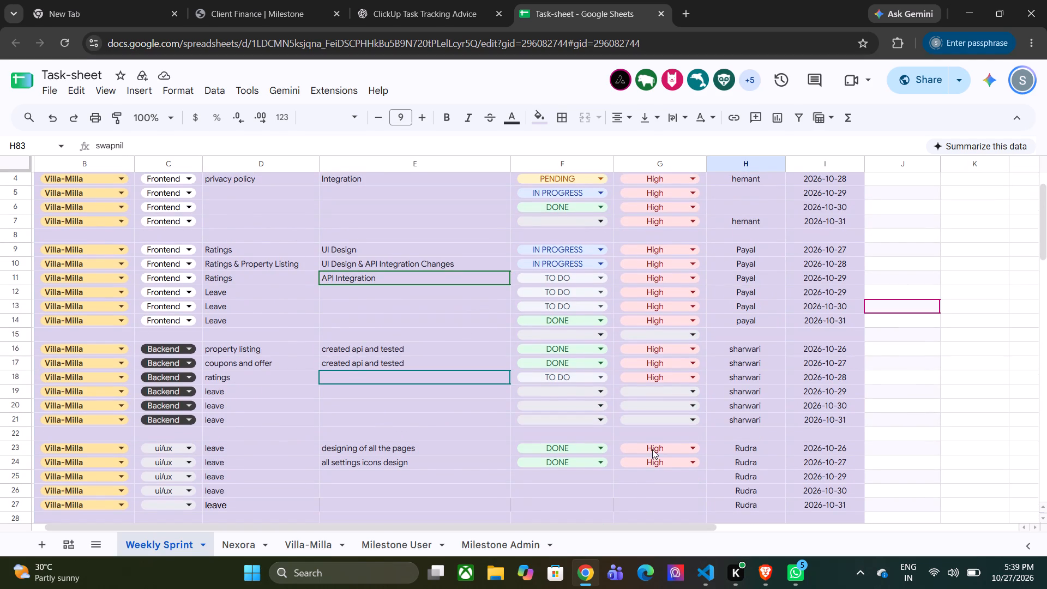
scroll(652, 449, up, 3)
scroll(652, 449, down, 3)
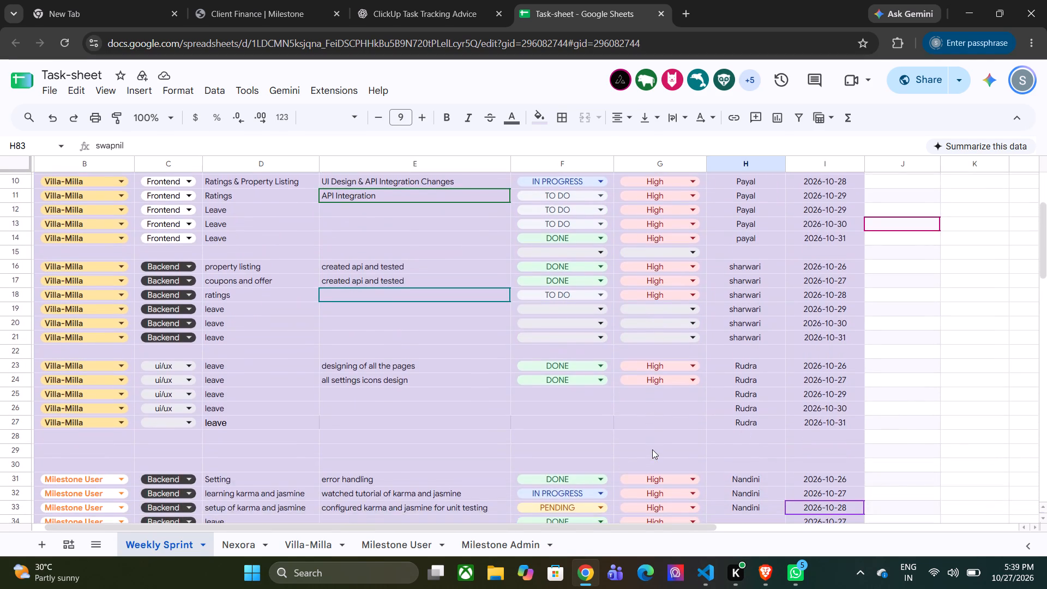
scroll(652, 449, down, 1)
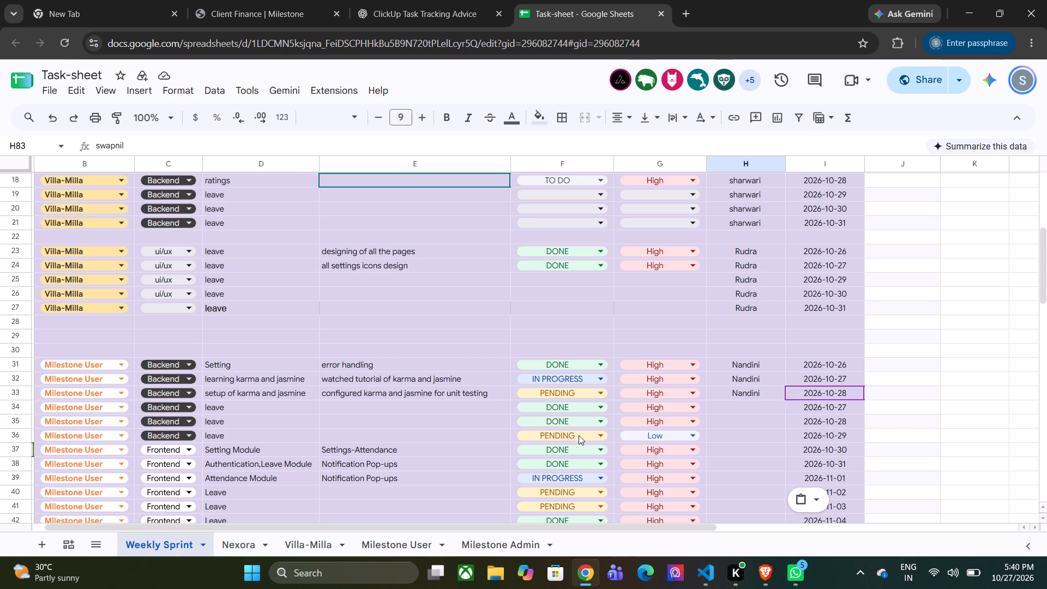
scroll(741, 295, up, 4)
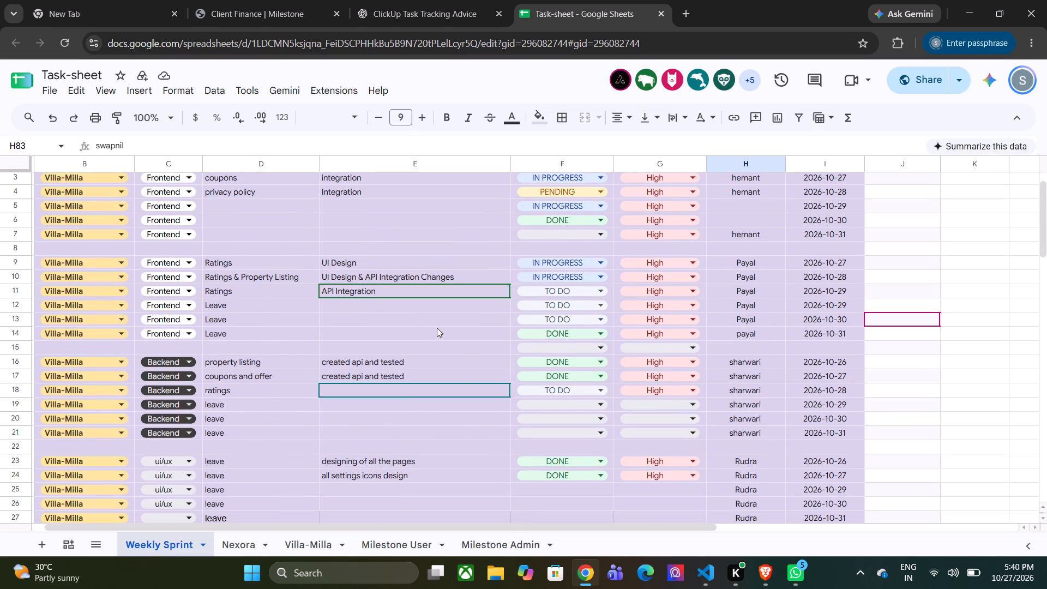
scroll(437, 328, up, 2)
scroll(437, 328, down, 2)
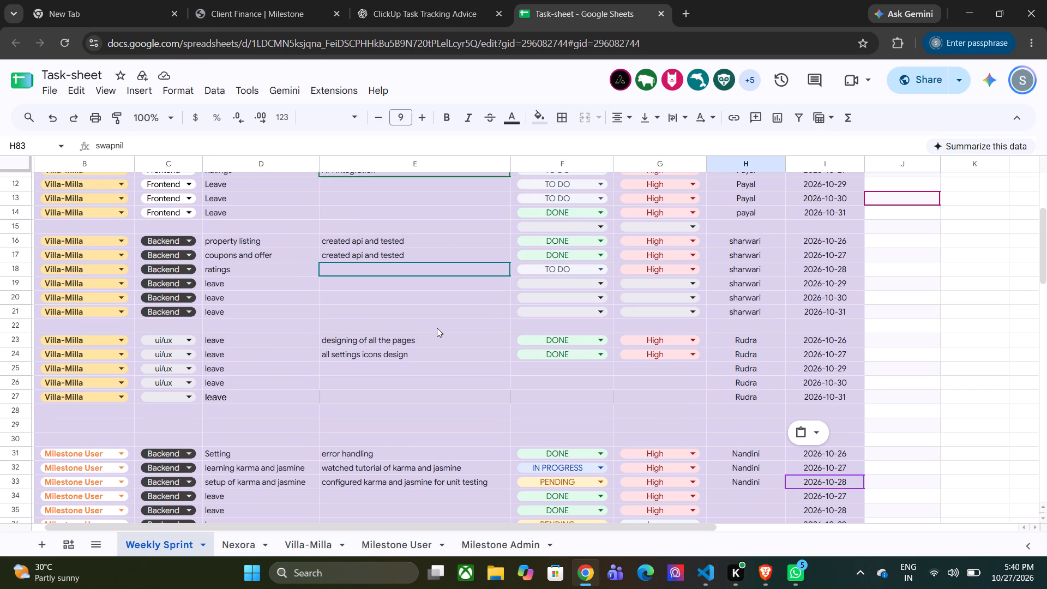
scroll(437, 328, down, 3)
scroll(437, 328, up, 7)
scroll(437, 328, down, 1)
scroll(437, 328, up, 1)
scroll(437, 328, down, 1)
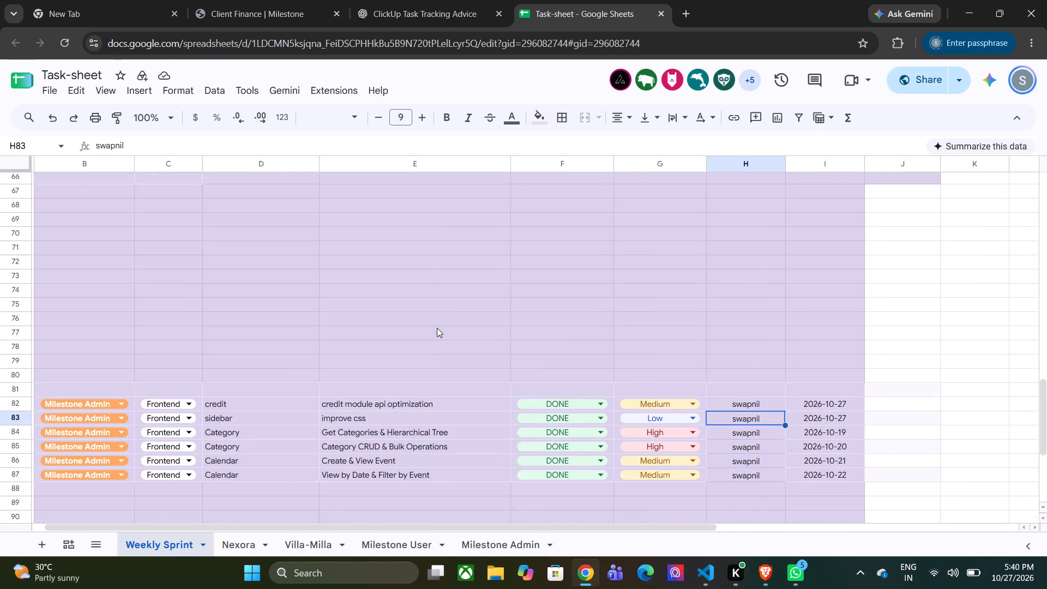
scroll(437, 328, down, 1)
scroll(437, 328, up, 1)
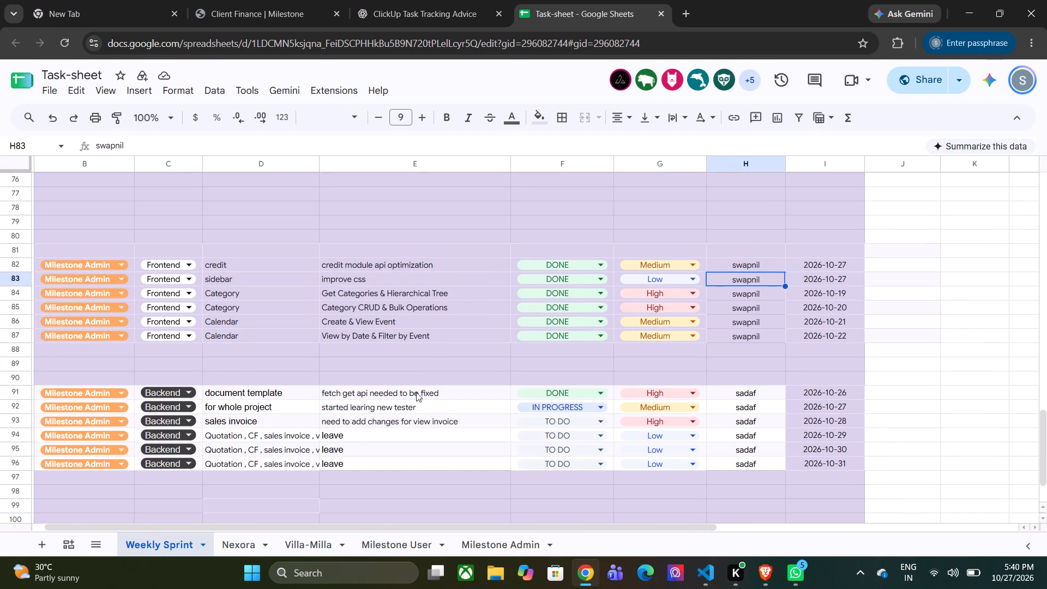
click(423, 398)
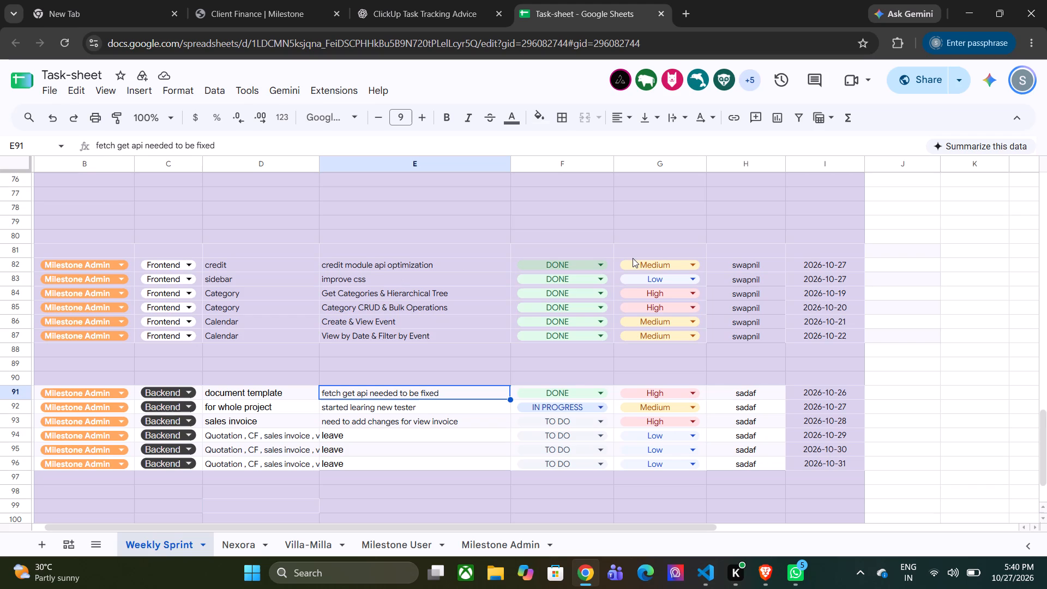
Jump to the other collaborators' active cells to examine where each of them is working in the Weekly Sprint sheet.
click(653, 83)
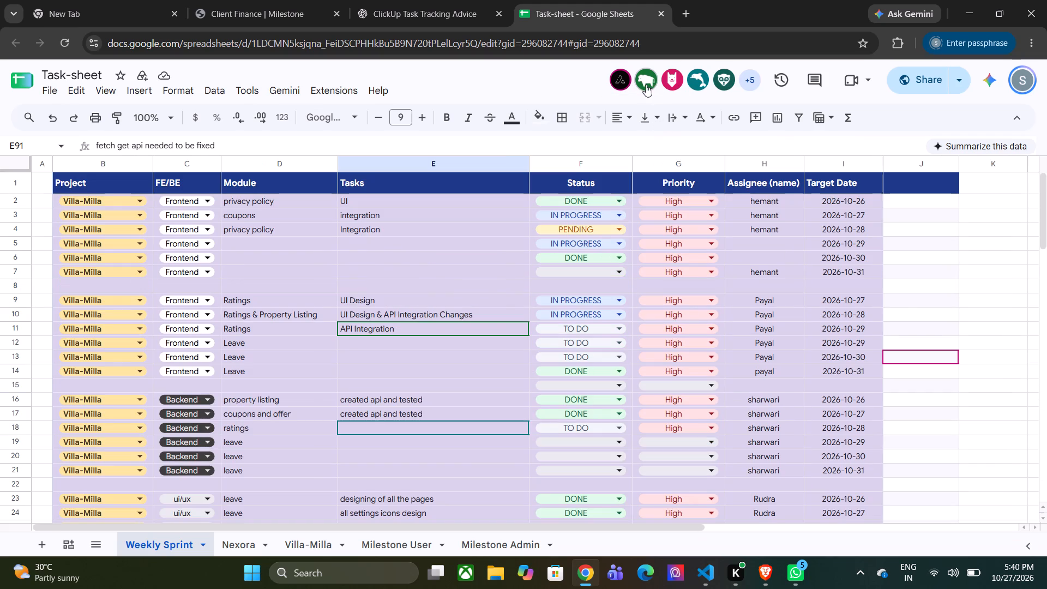
scroll(497, 327, down, 15)
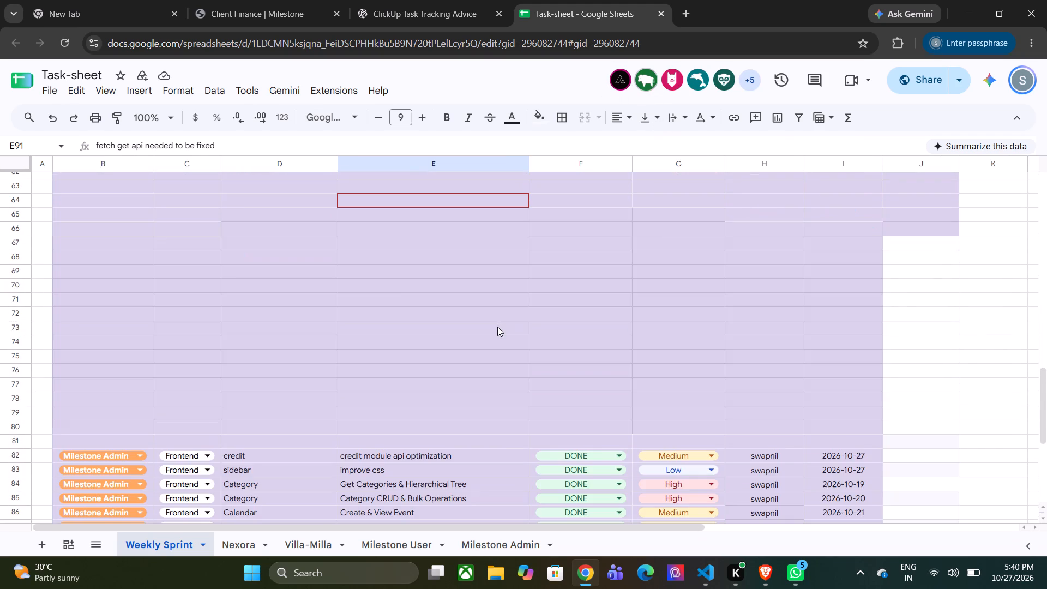
scroll(497, 327, up, 7)
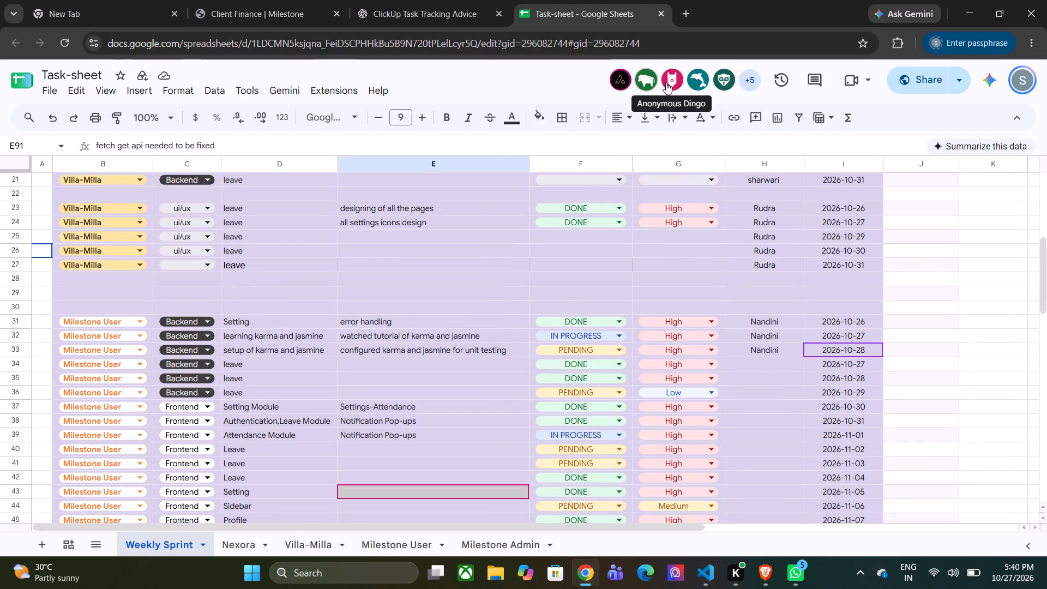
click(666, 82)
click(700, 79)
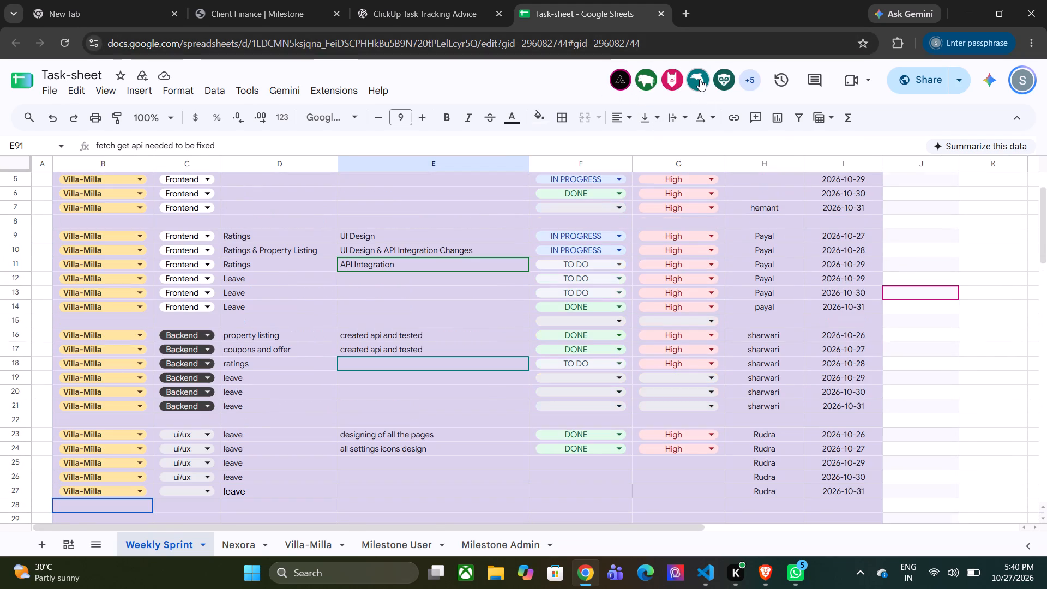
click(623, 78)
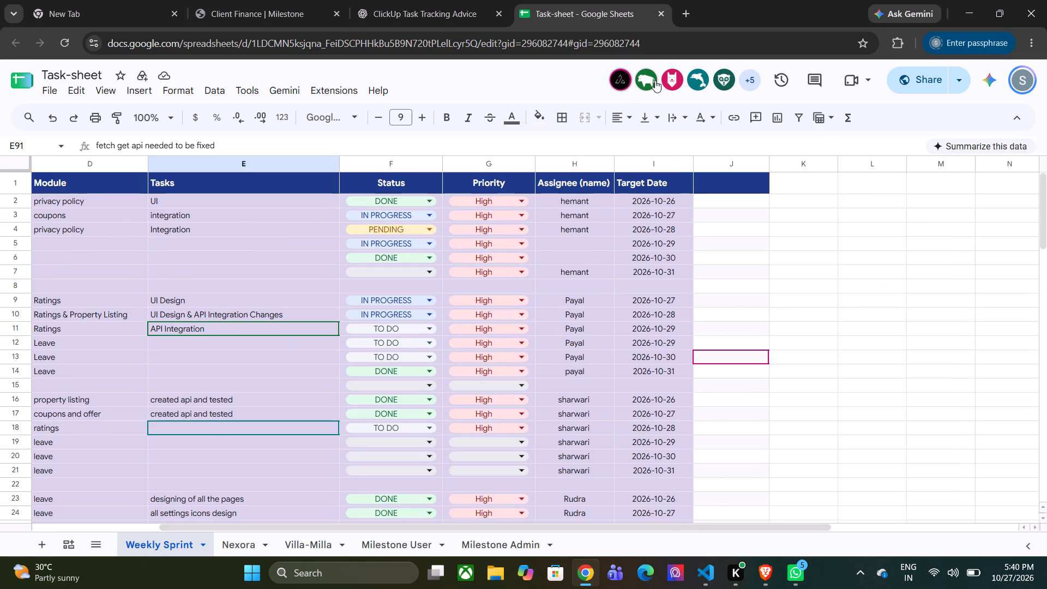
click(655, 80)
click(669, 81)
click(709, 89)
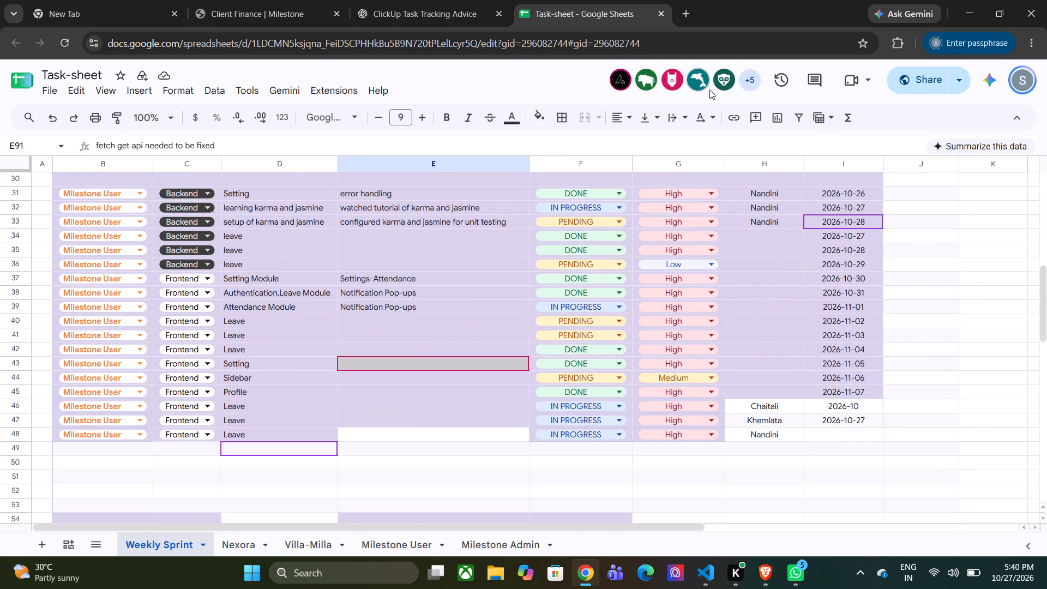
click(730, 86)
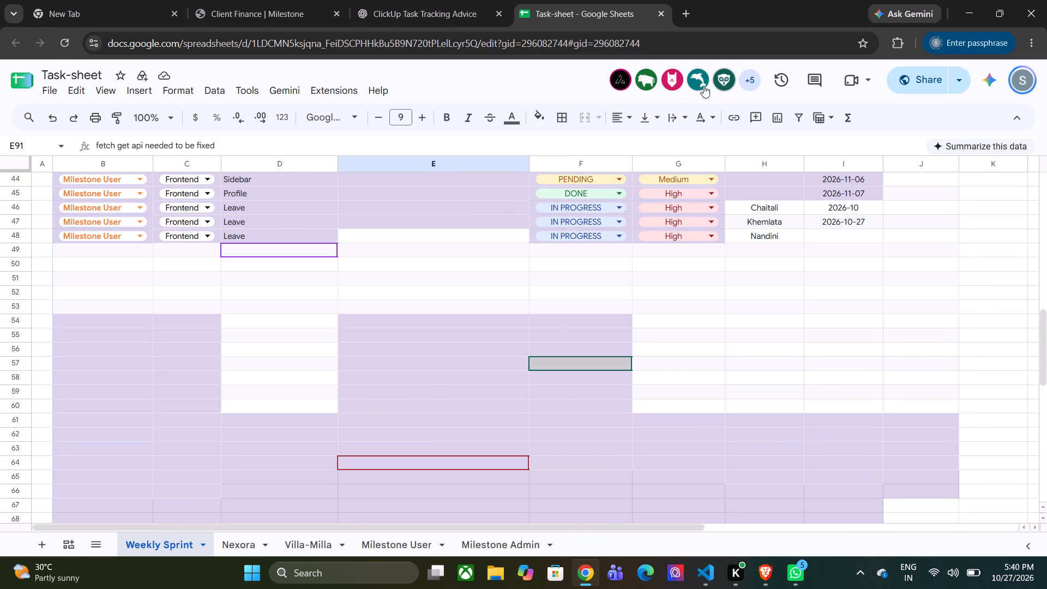
click(697, 81)
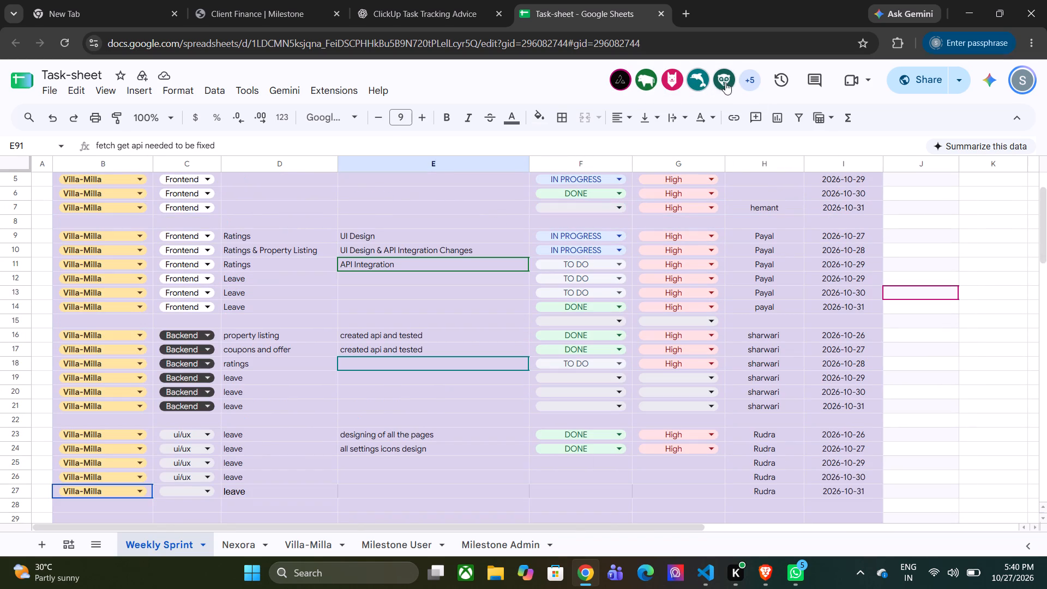
click(728, 81)
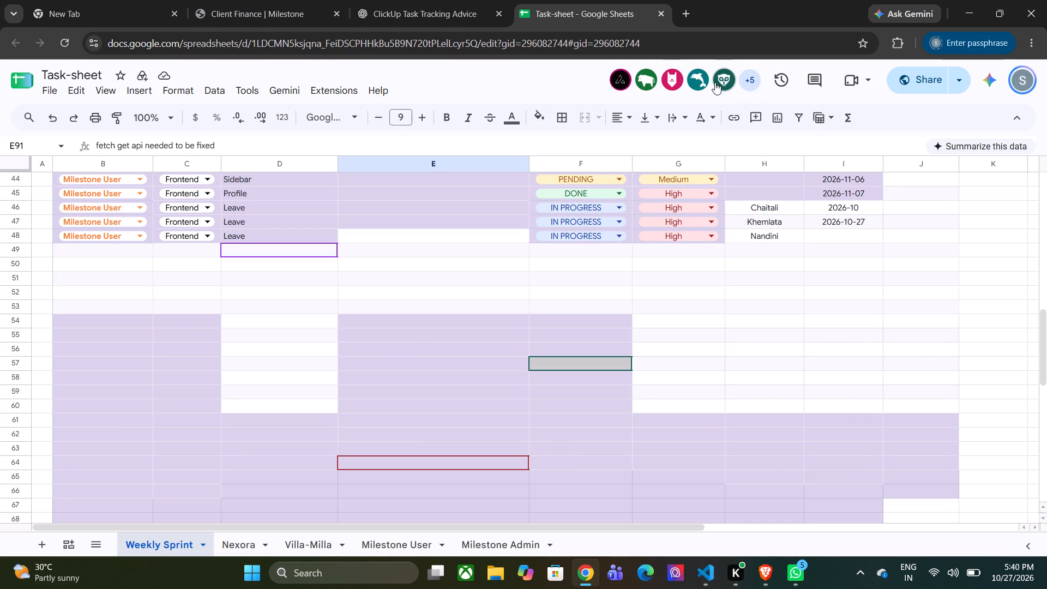
Jump to the remaining collaborators' active cells to examine where each of them is working in the Weekly Sprint sheet.
click(694, 79)
click(675, 82)
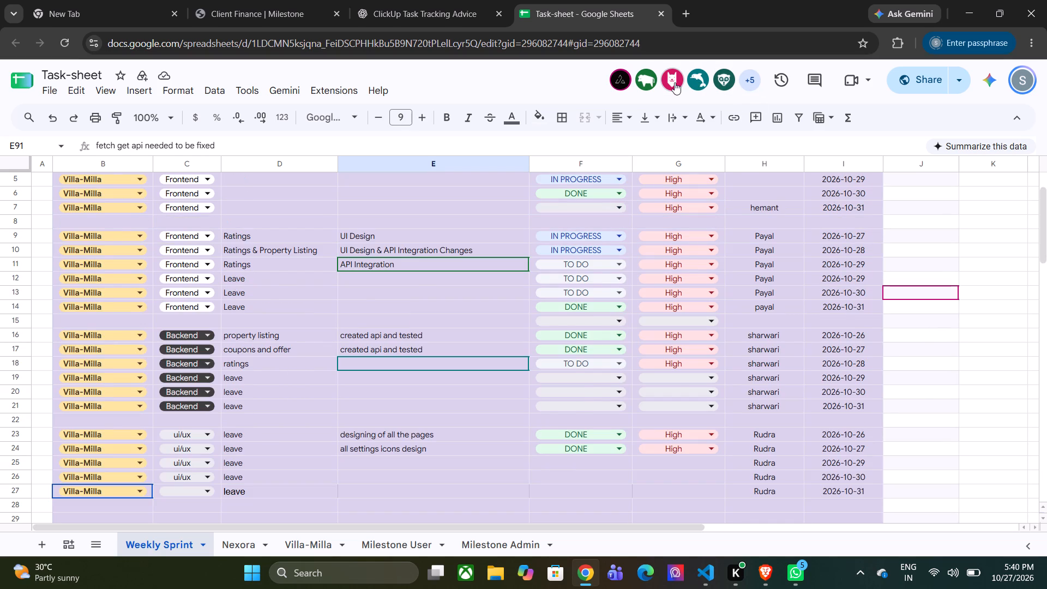
click(644, 86)
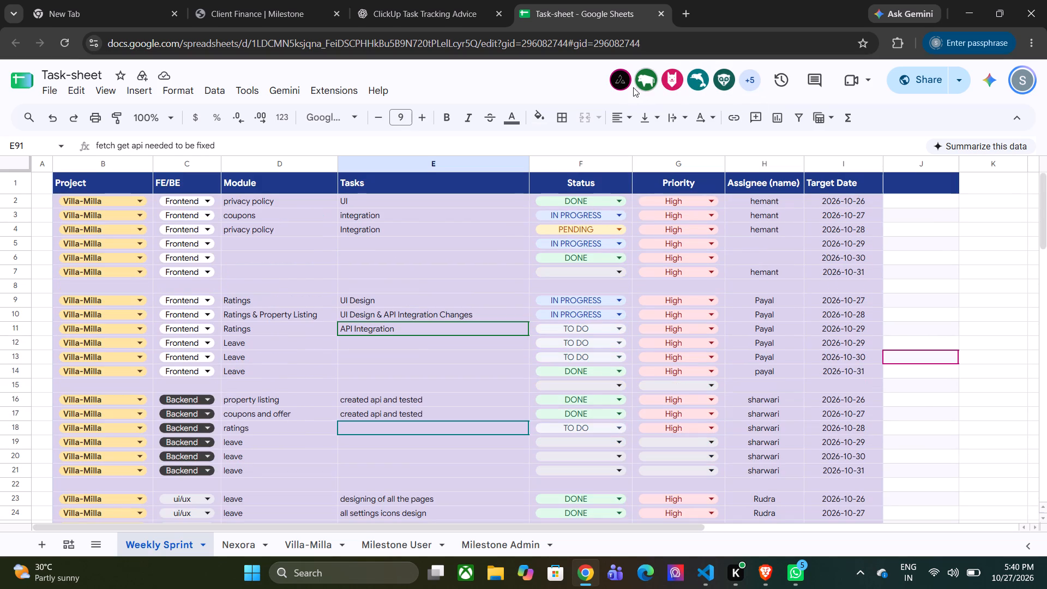
click(624, 85)
click(645, 85)
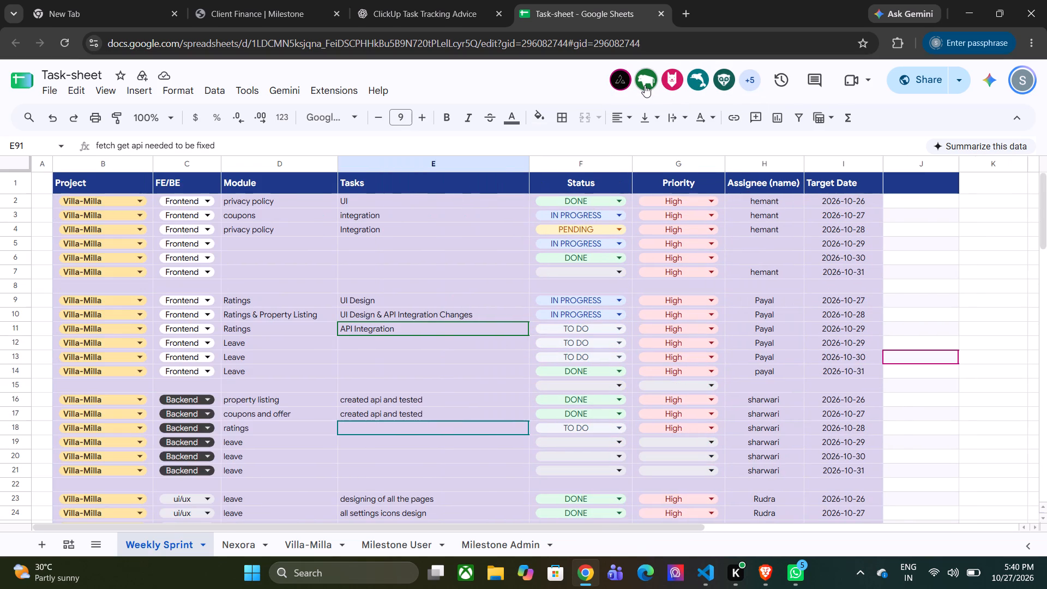
click(629, 83)
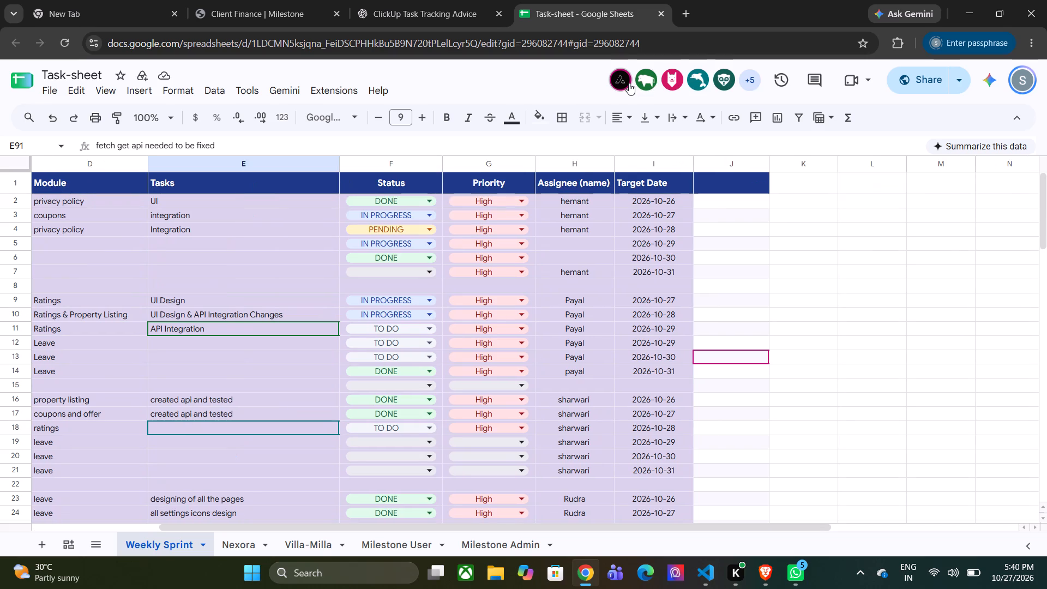
Review the Weekly Sprint sheet from the Villa-Milla rows through Milestone User to the Milestone Admin frontend and backend rows.
scroll(484, 320, right, 4)
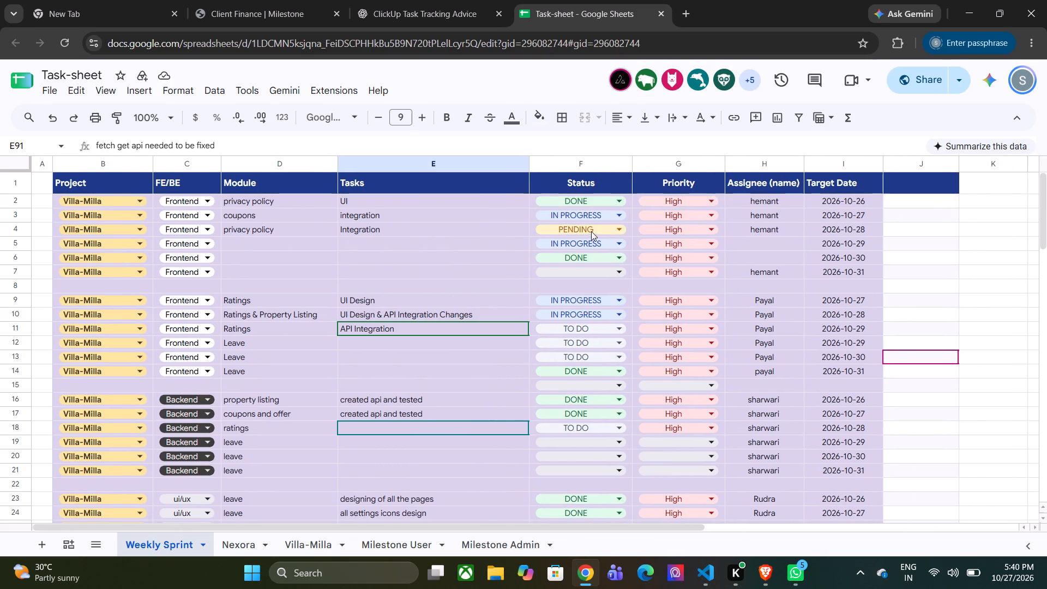
scroll(590, 232, right, 1)
scroll(488, 291, down, 5)
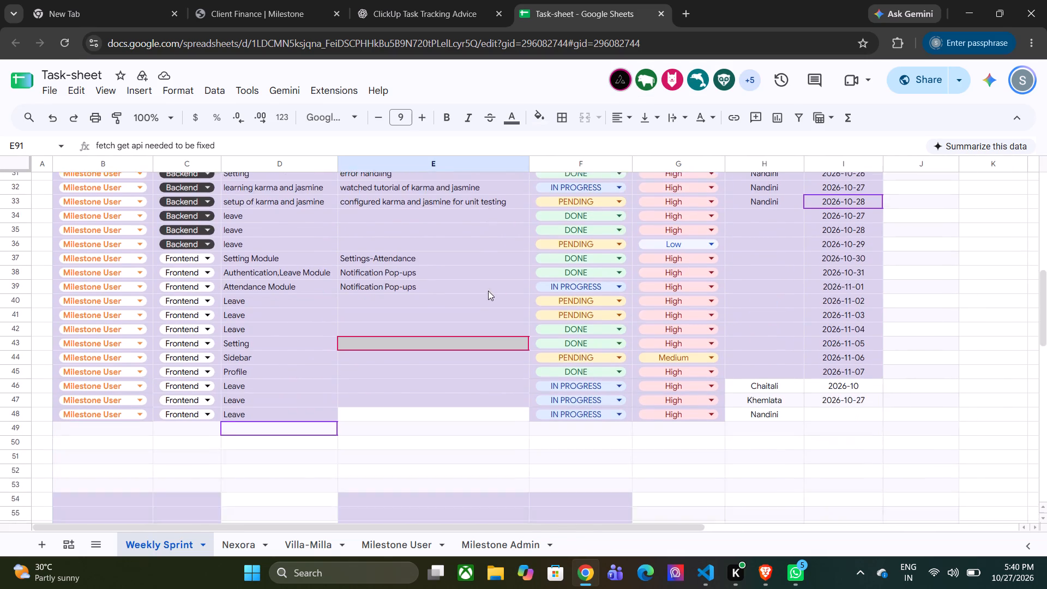
scroll(488, 291, down, 1)
scroll(488, 291, up, 1)
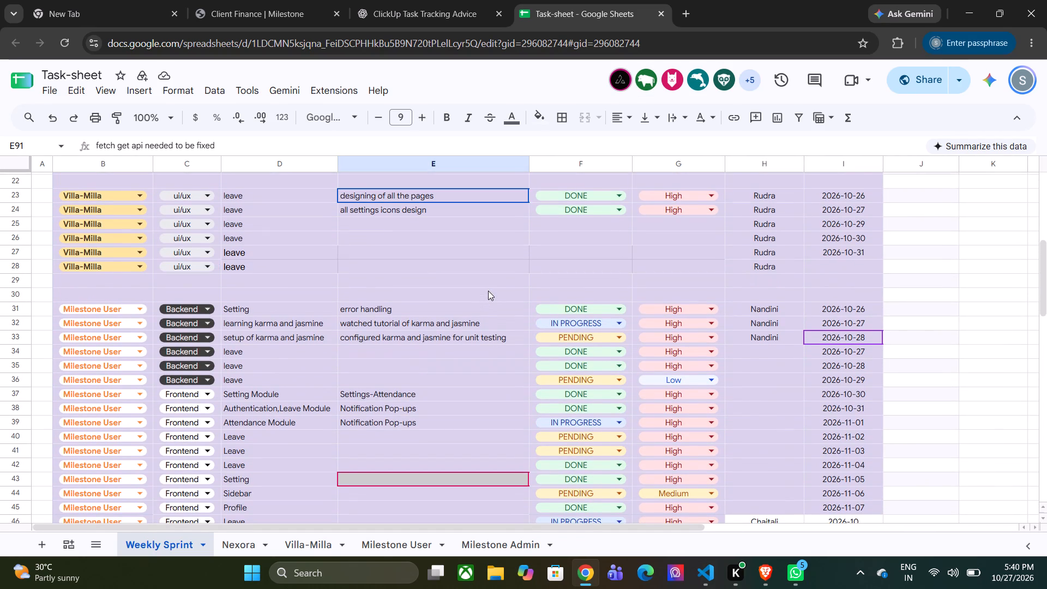
scroll(488, 291, down, 6)
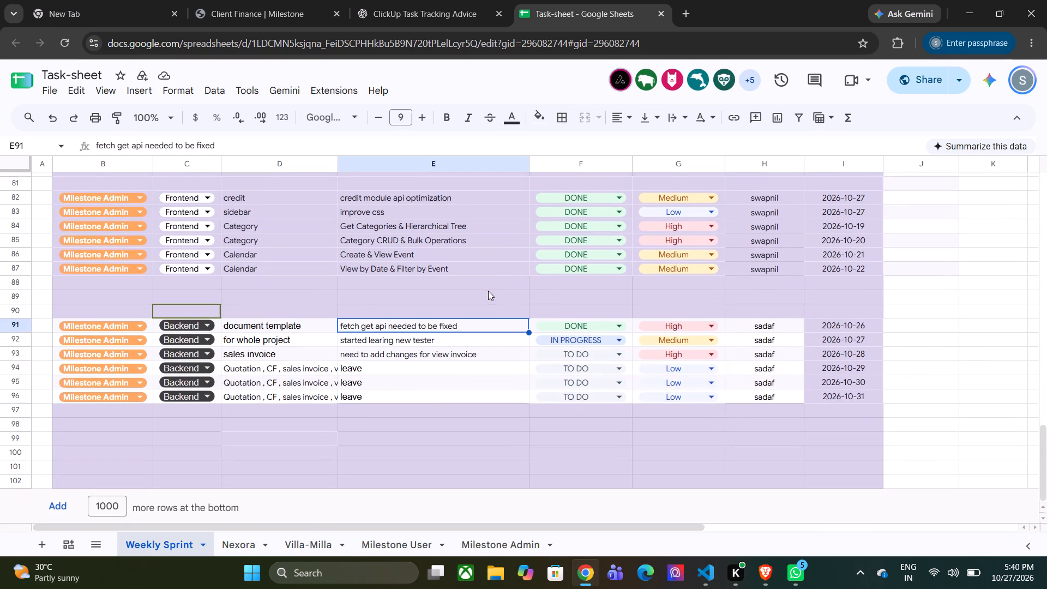
scroll(488, 291, down, 2)
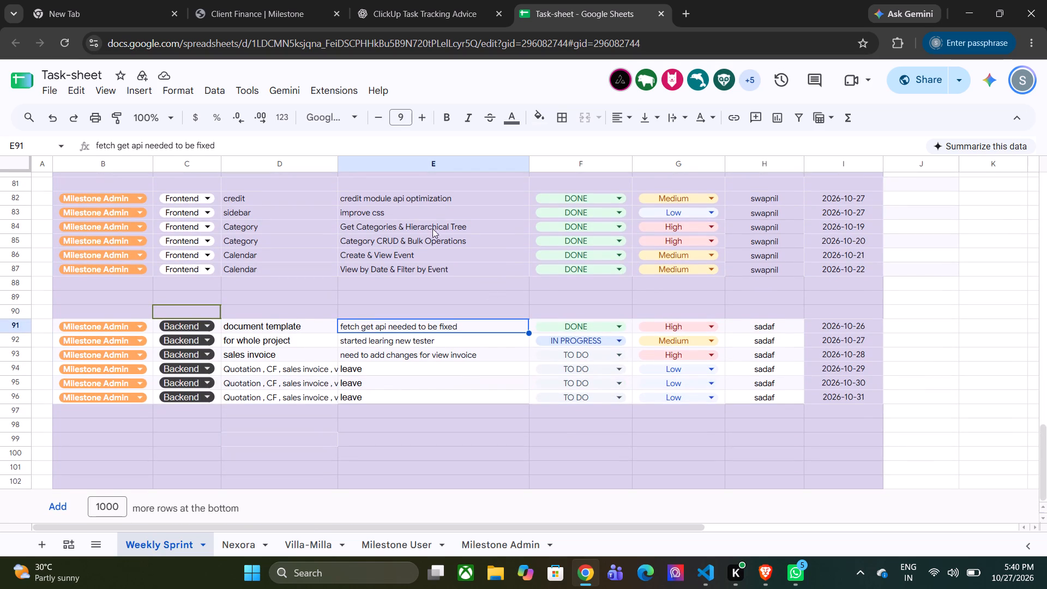
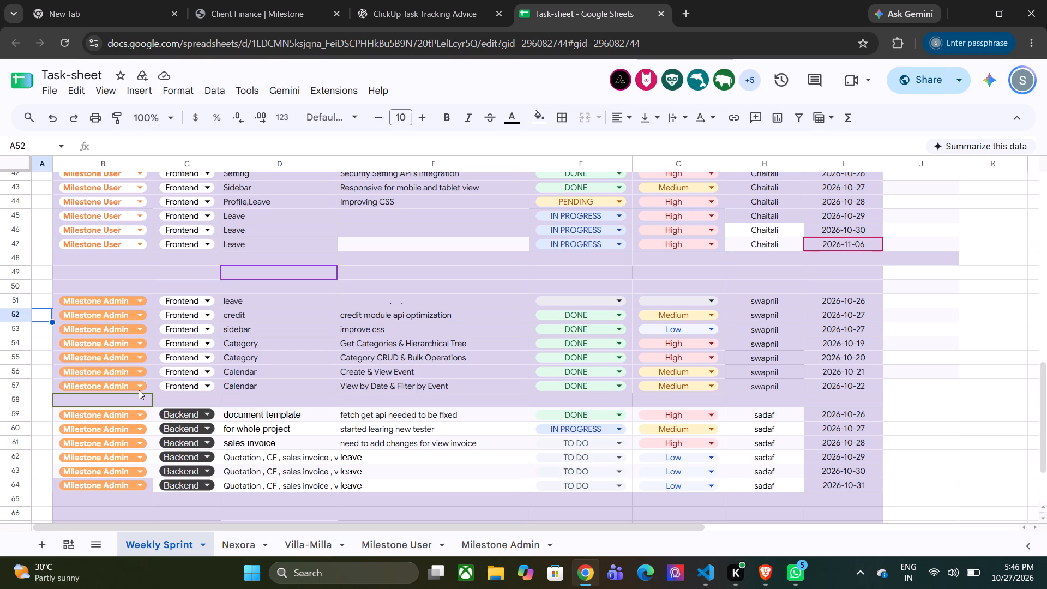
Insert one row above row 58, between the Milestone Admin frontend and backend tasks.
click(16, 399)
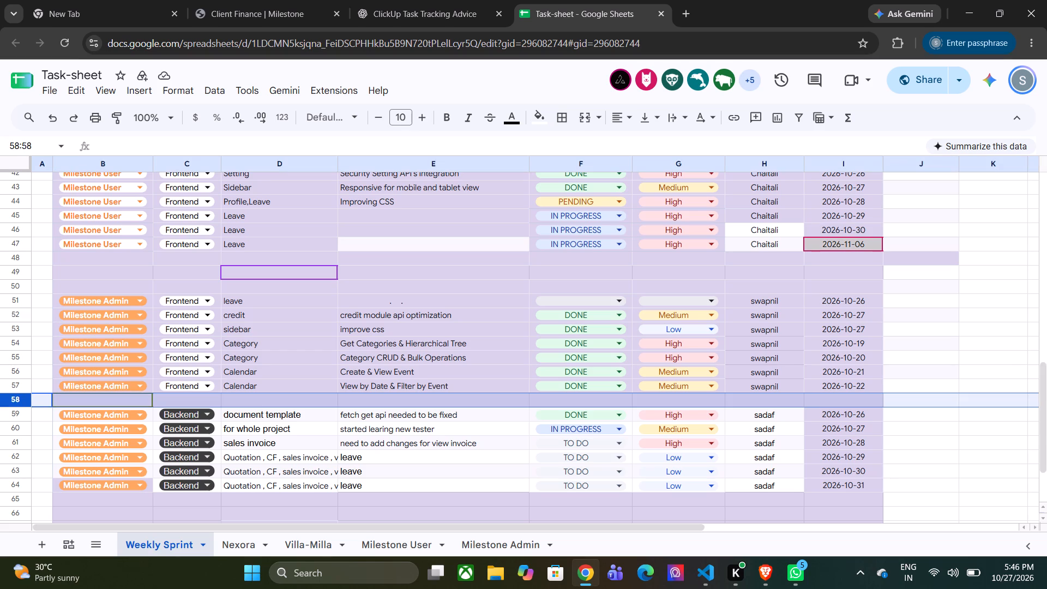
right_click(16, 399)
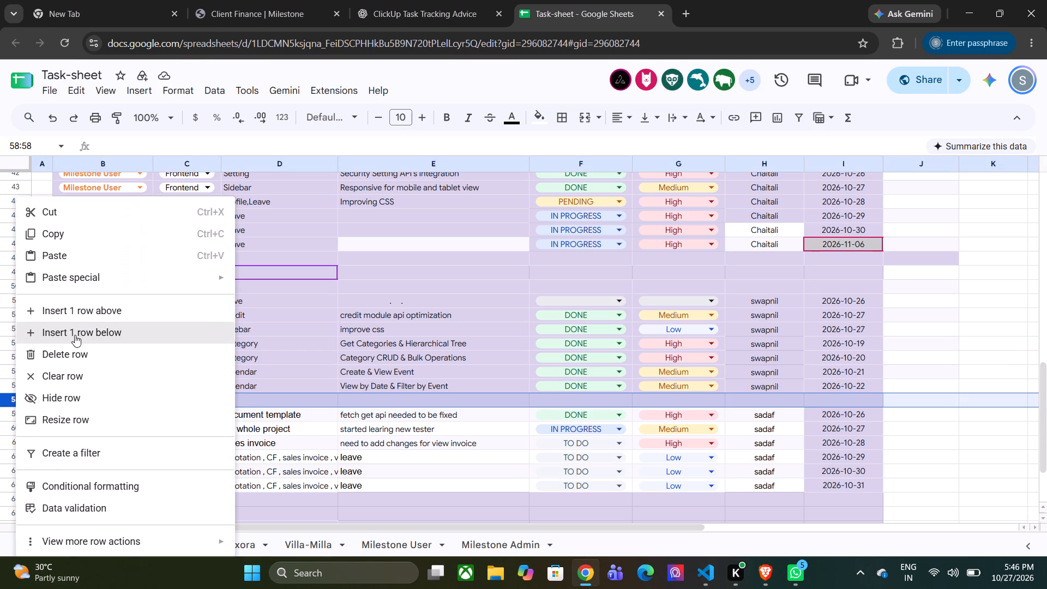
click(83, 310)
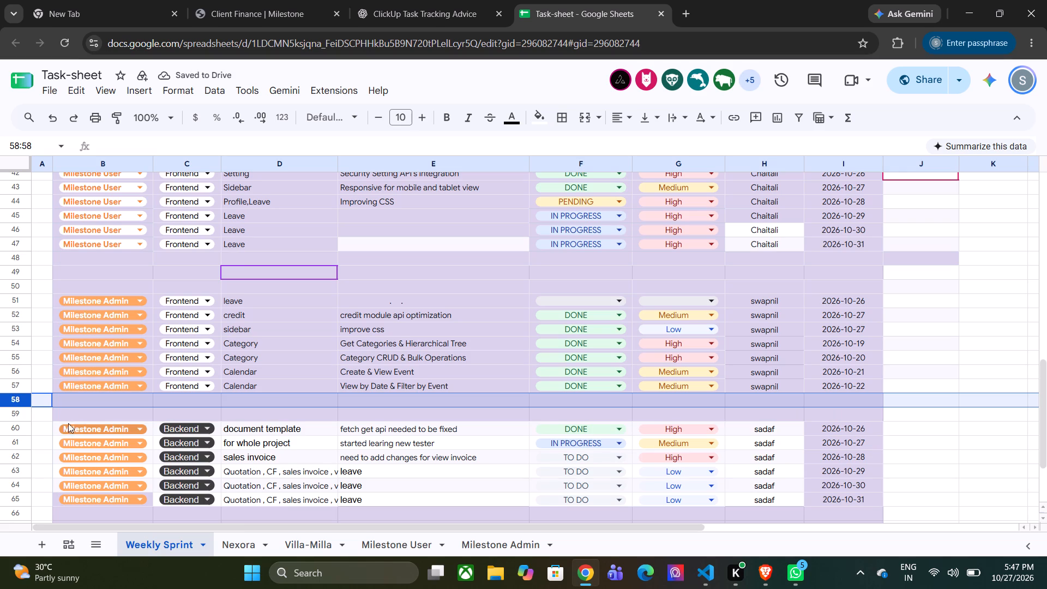
Insert three rows below the selected Category and Calendar rows, between the Create & View Event and View by Date tasks.
click(17, 387)
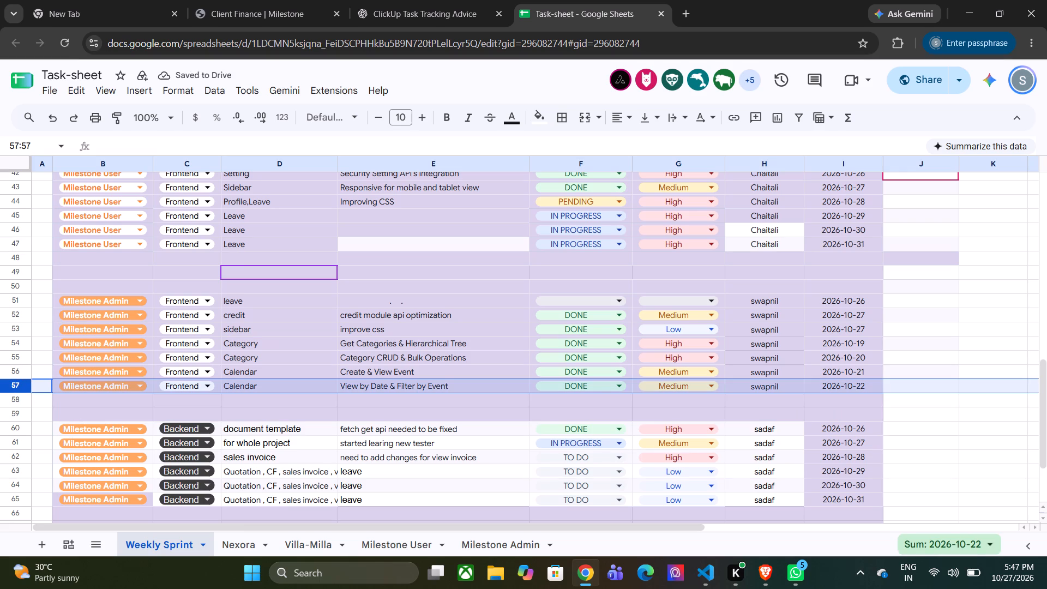
shift+click(15, 359)
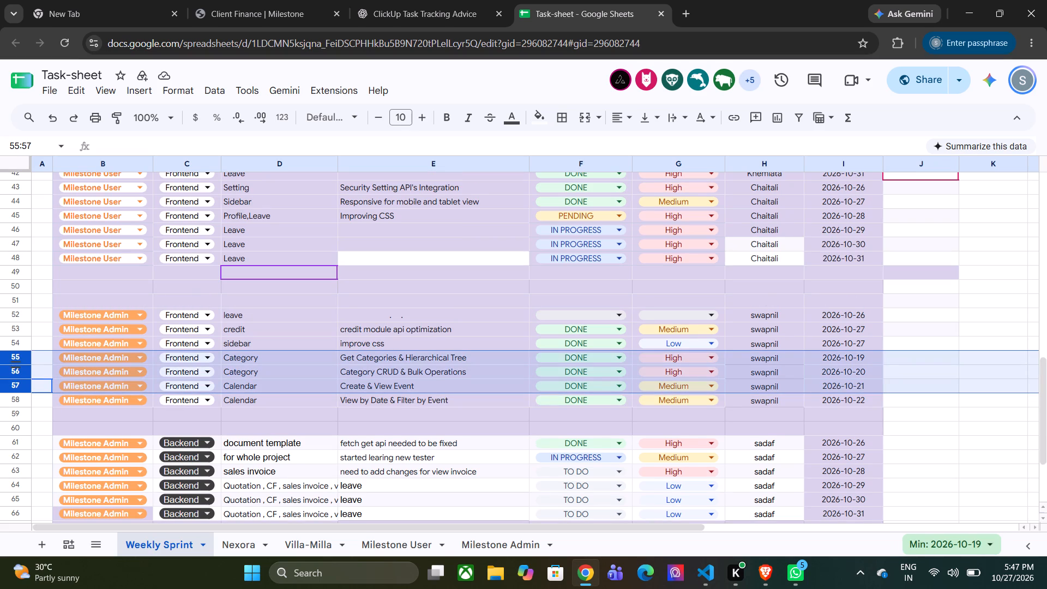
right_click(15, 363)
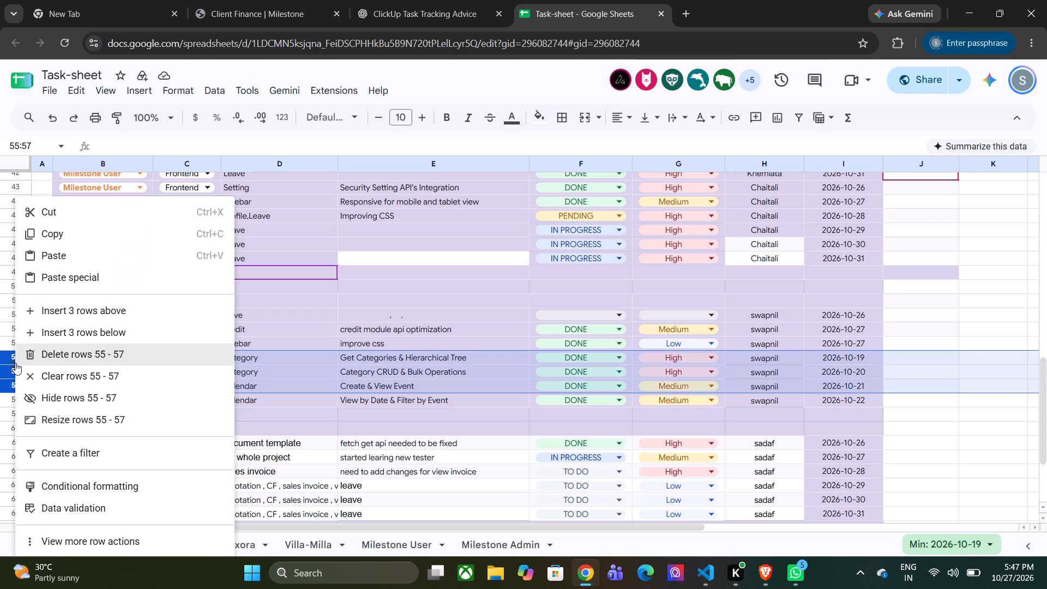
click(57, 335)
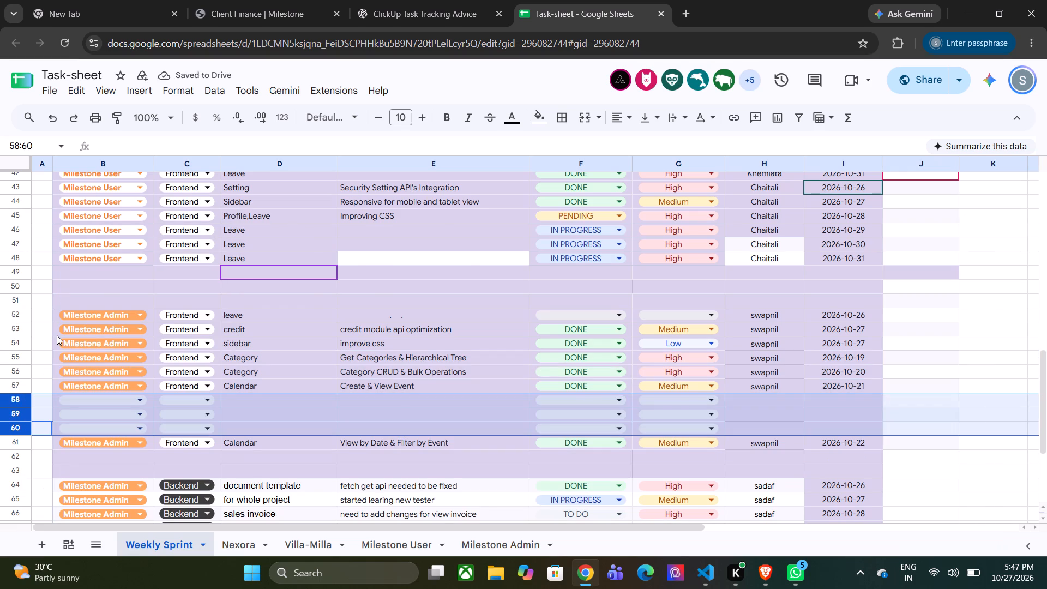
click(323, 350)
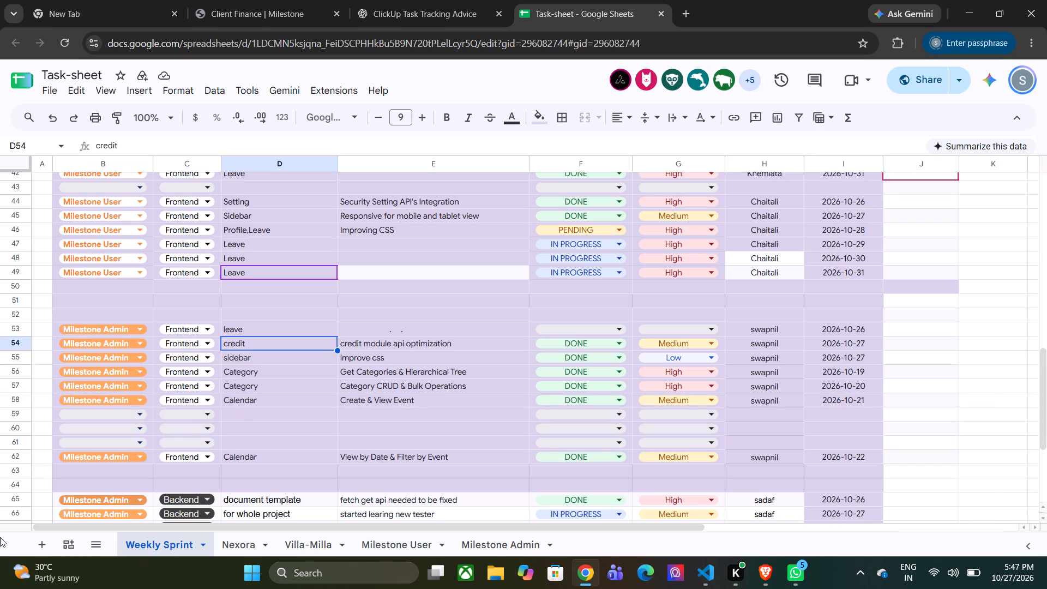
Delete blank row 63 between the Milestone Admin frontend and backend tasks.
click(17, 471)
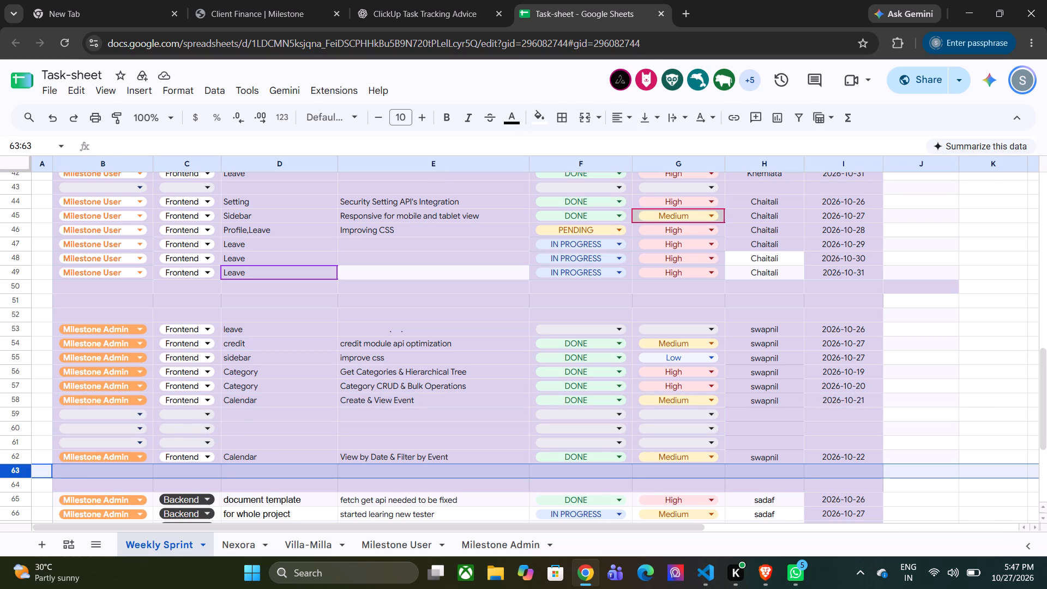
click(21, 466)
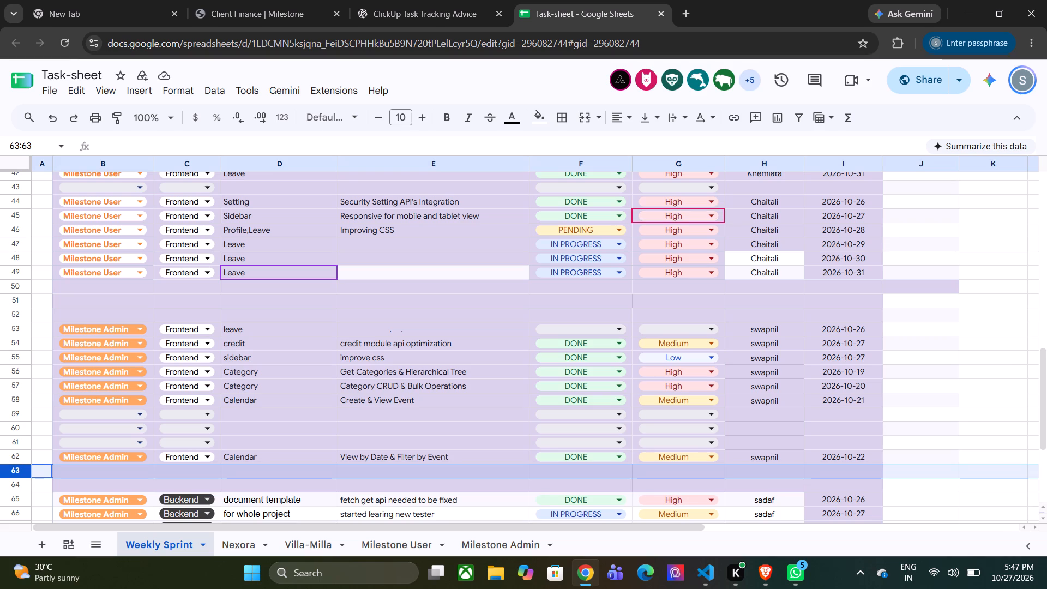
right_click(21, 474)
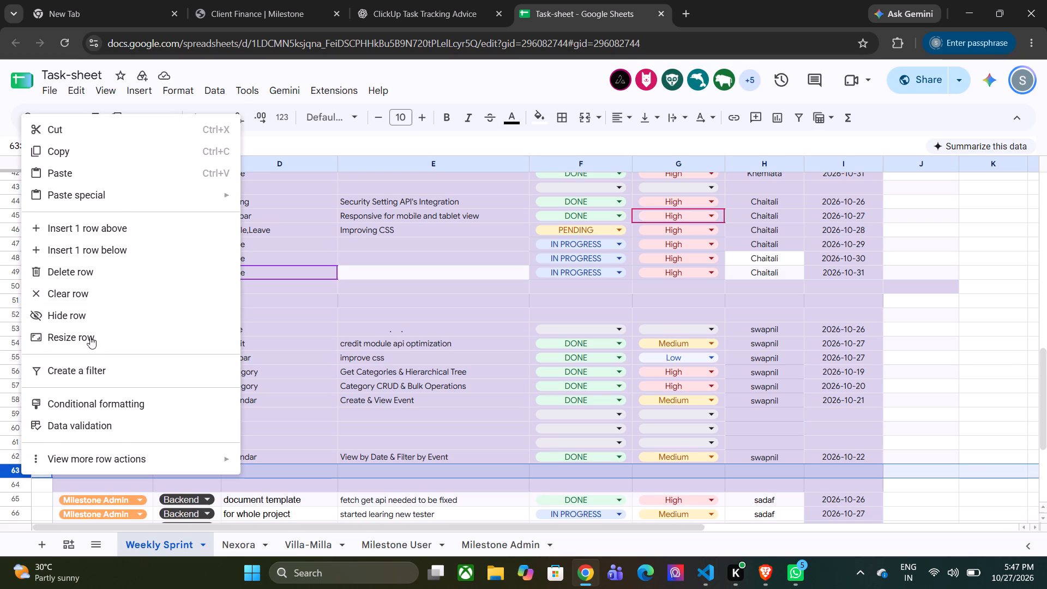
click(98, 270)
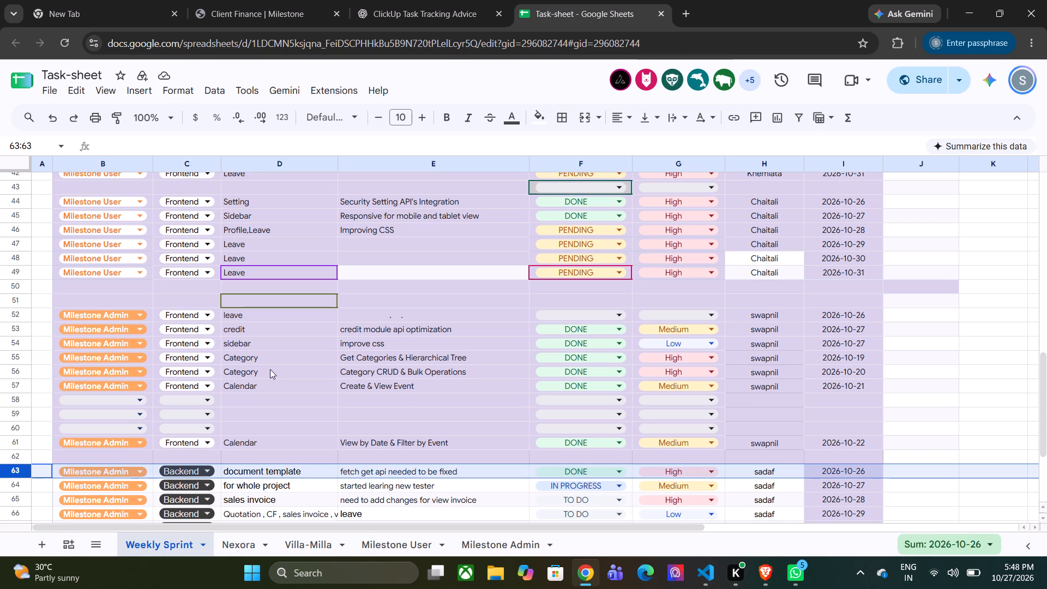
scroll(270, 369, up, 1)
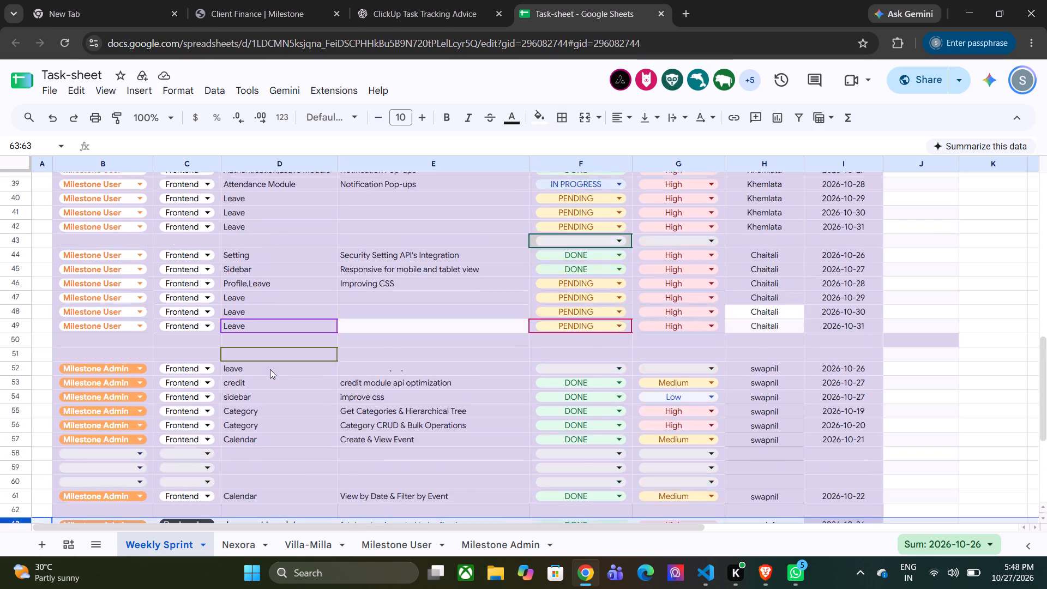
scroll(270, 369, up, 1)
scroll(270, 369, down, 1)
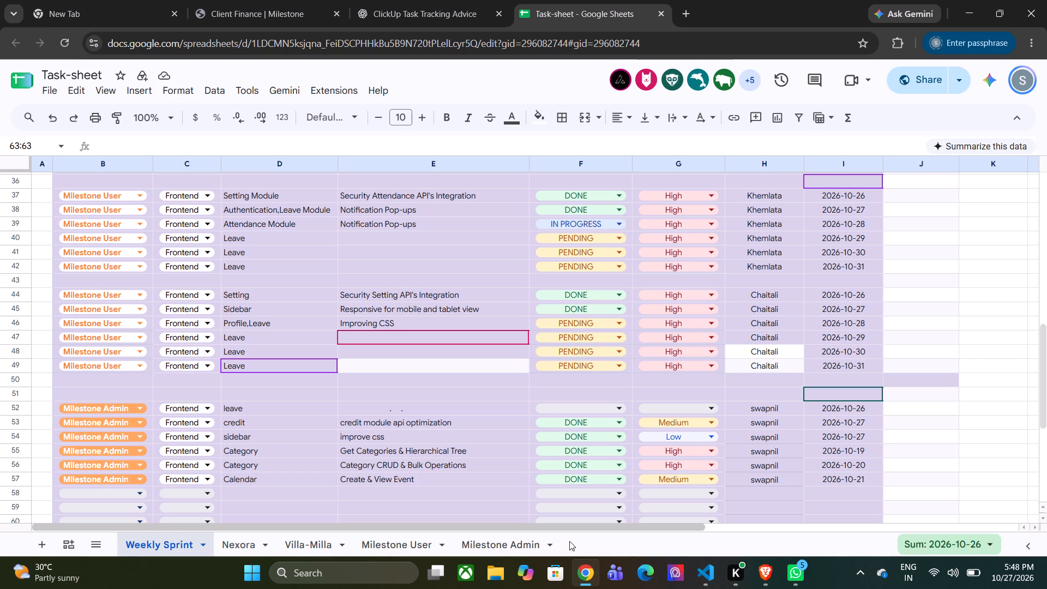
Switch to the YouTube video in Brave and toggle its playback.
click(772, 569)
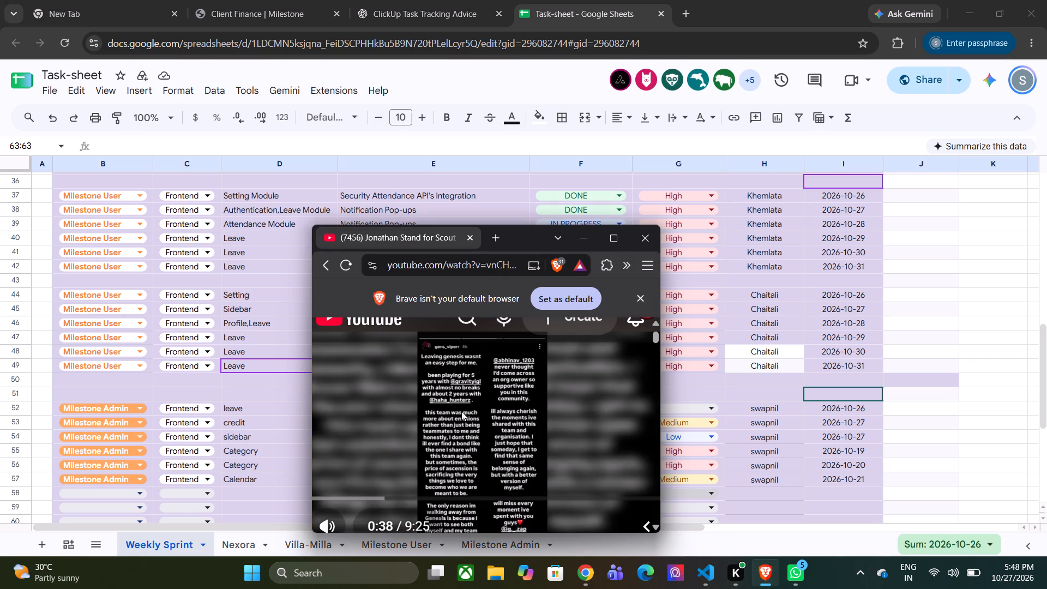
click(477, 415)
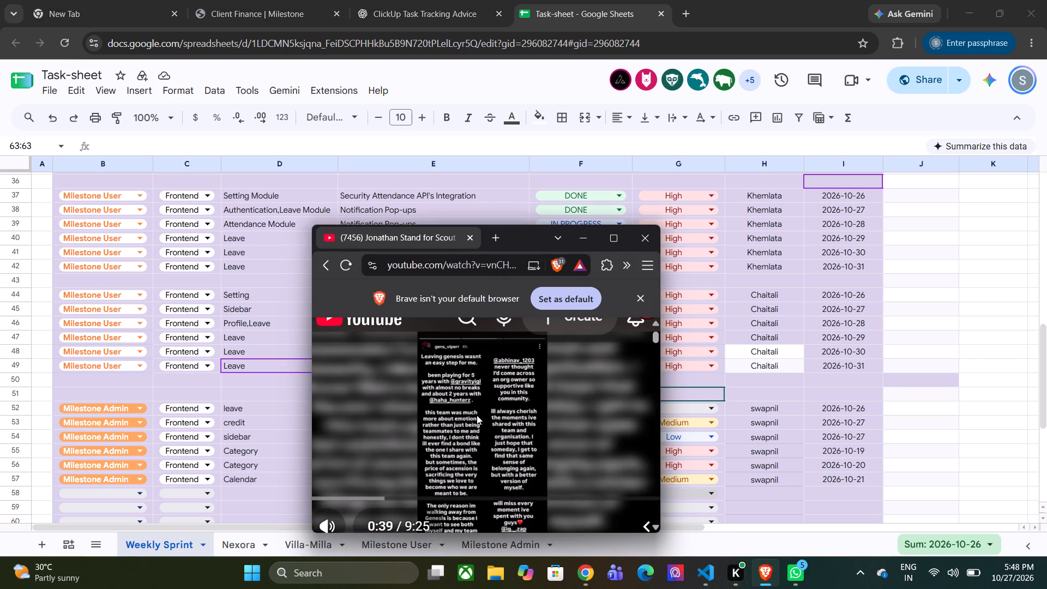
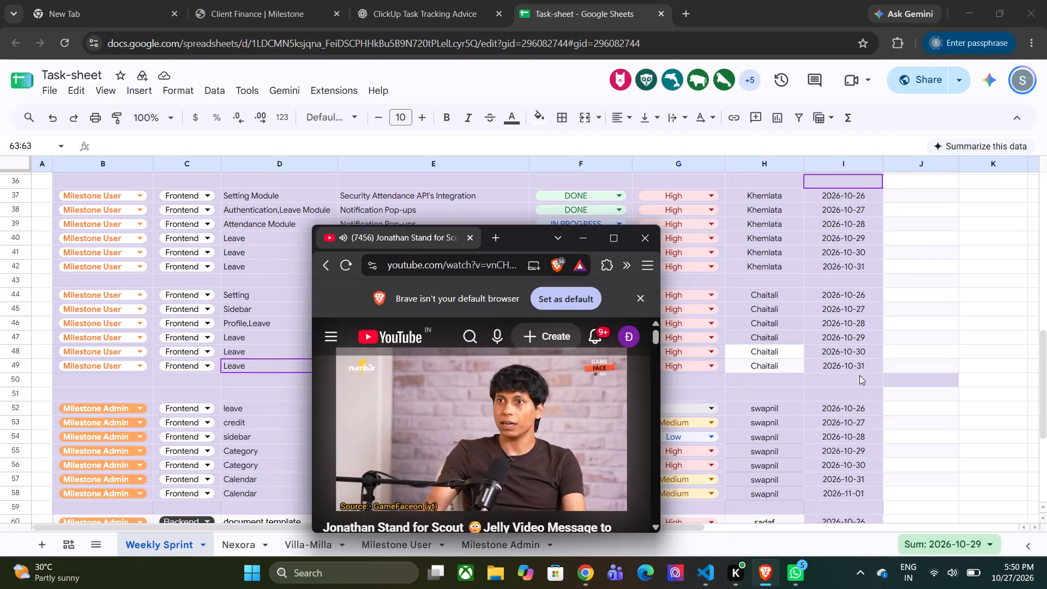
Pause the YouTube video and return to the Weekly Sprint sheet in Chrome.
click(484, 412)
click(962, 380)
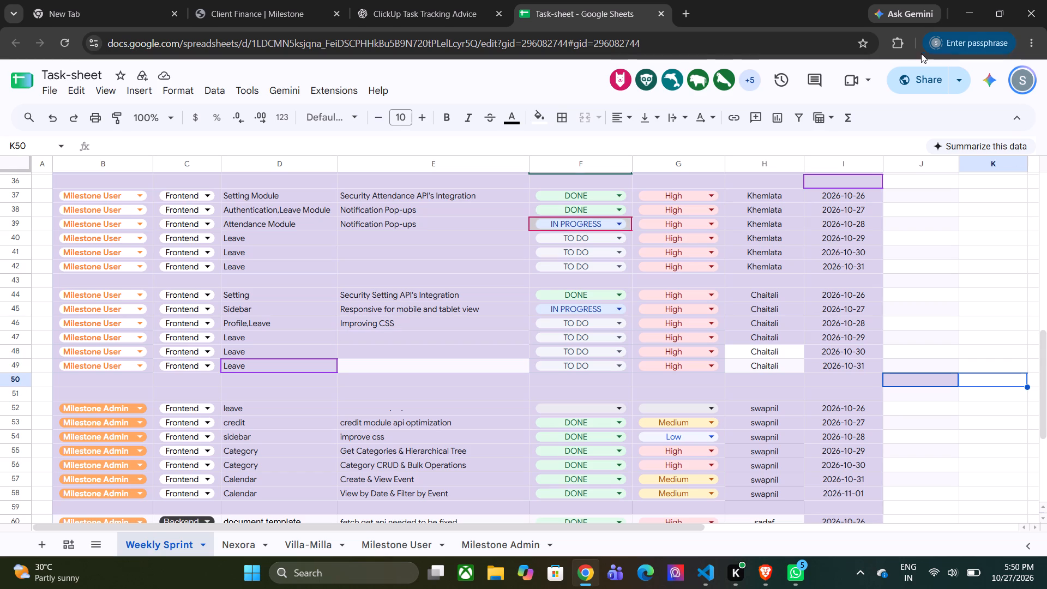
Turn on the Dark Reader extension to show the Weekly Sprint sheet in dark mode.
click(901, 46)
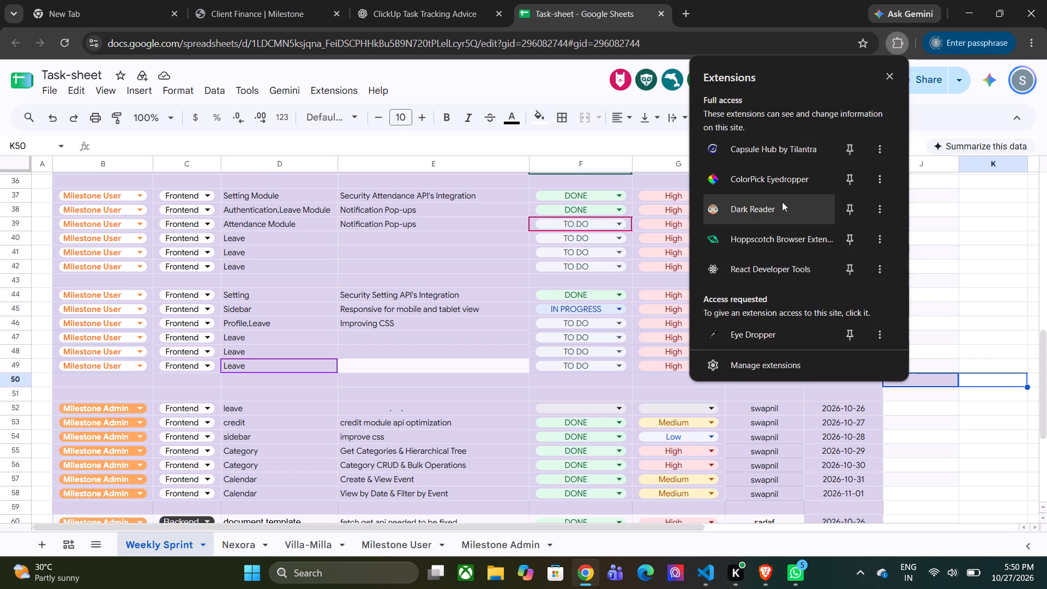
click(782, 202)
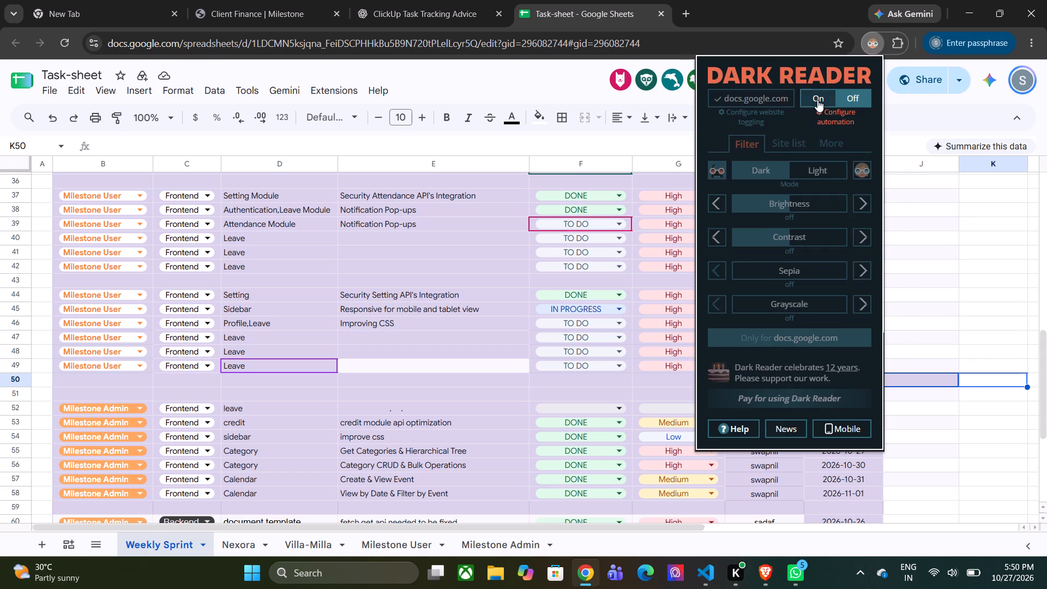
click(817, 100)
click(924, 203)
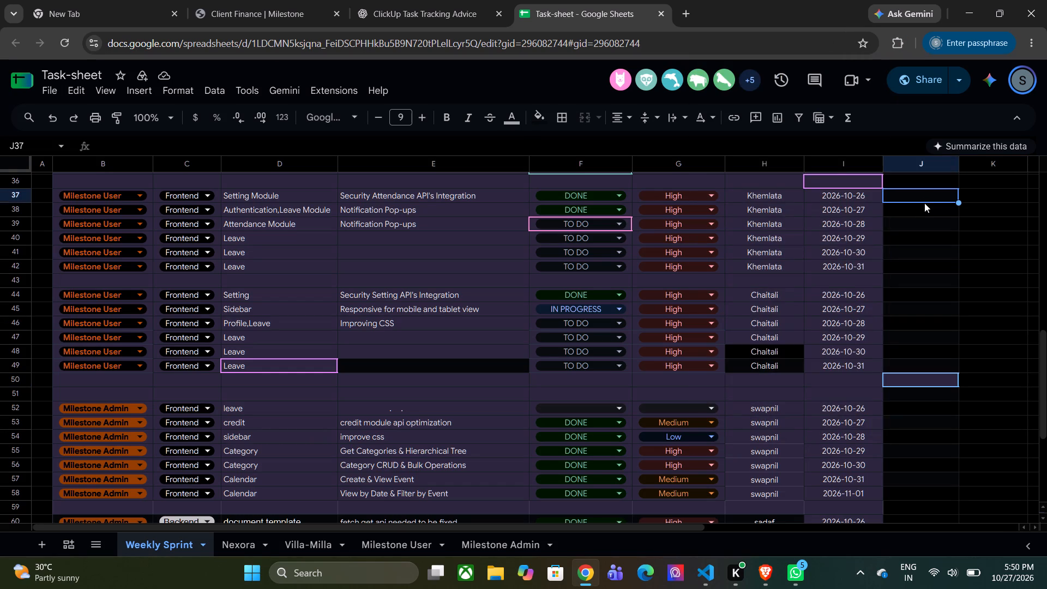
Switch to the YouTube video in Brave, play a stretch of it, pause it and return to the sheet in Chrome.
click(771, 576)
click(531, 443)
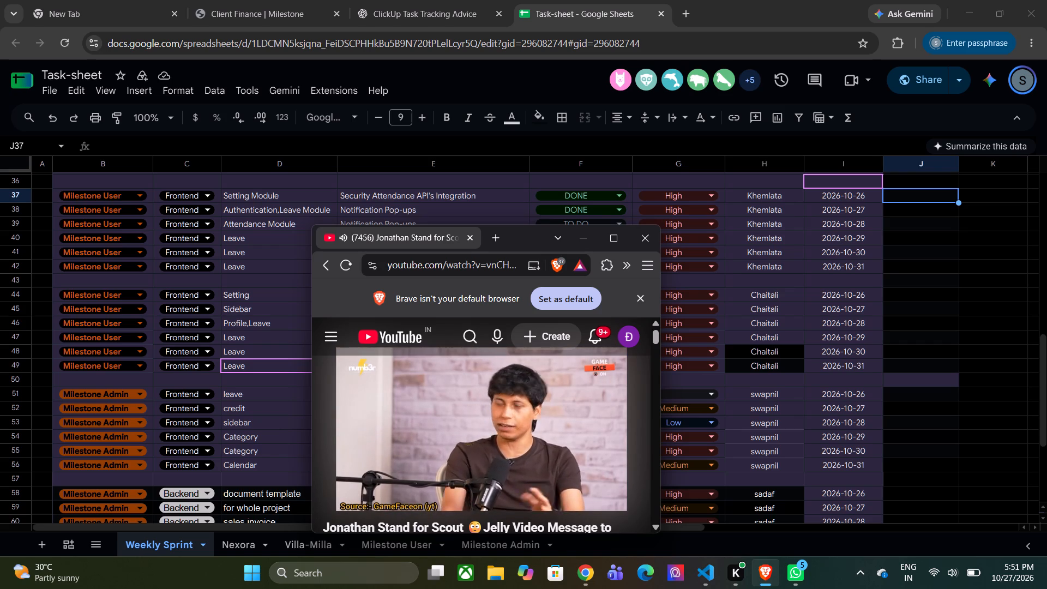
click(488, 435)
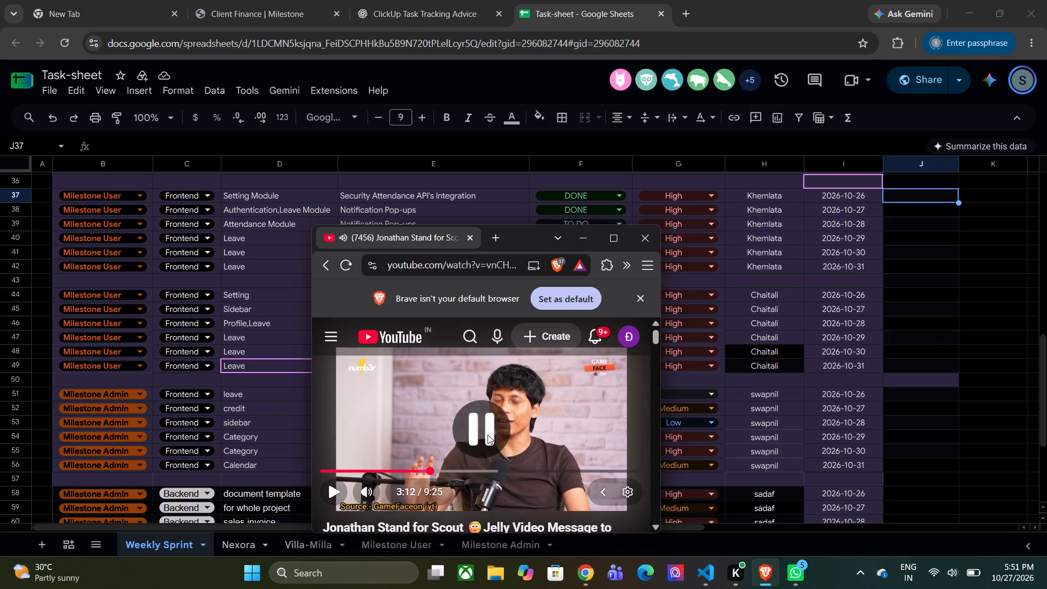
click(913, 431)
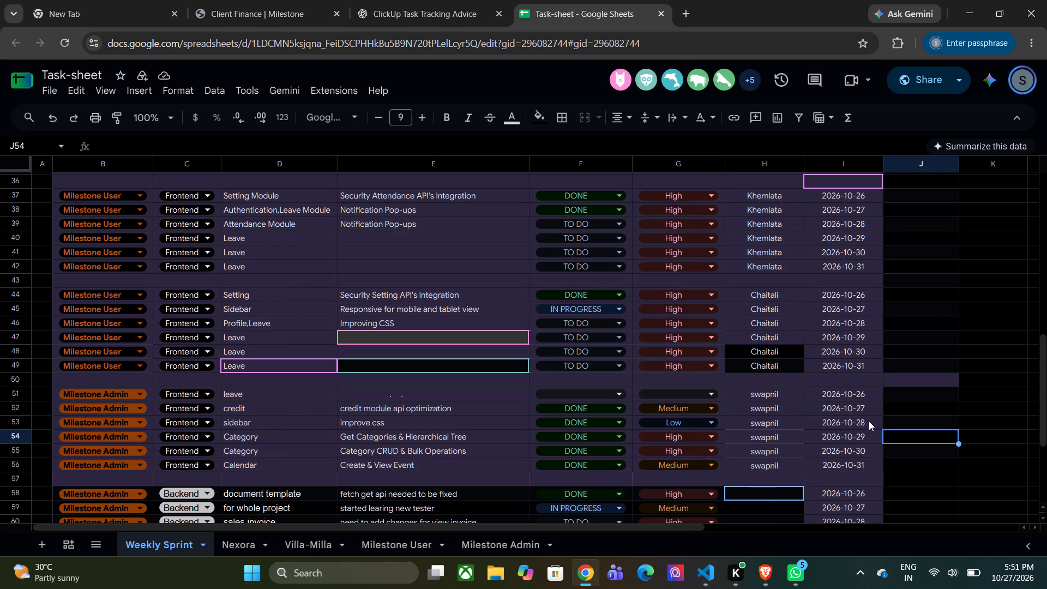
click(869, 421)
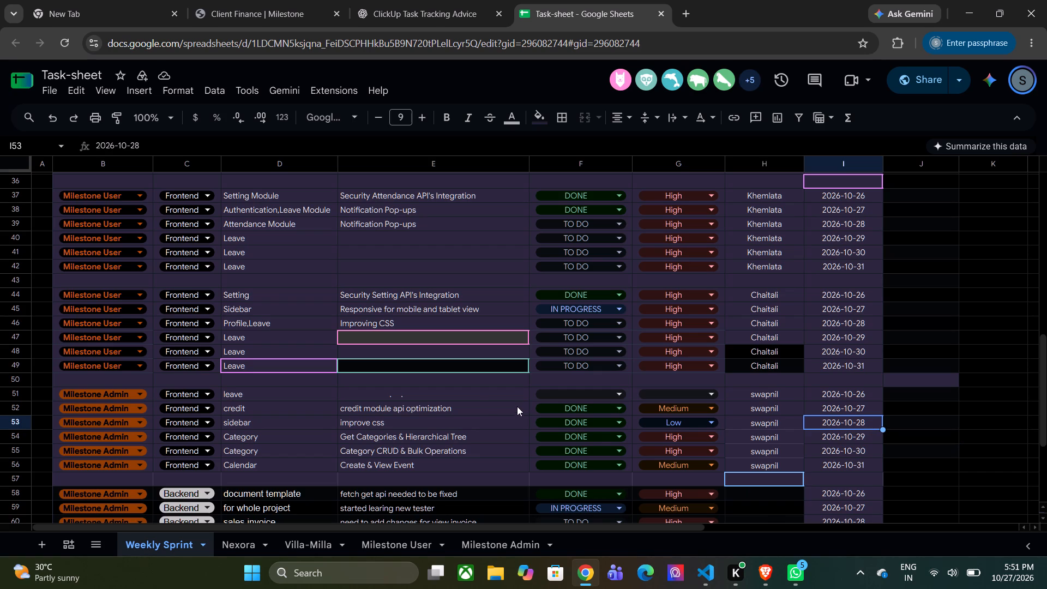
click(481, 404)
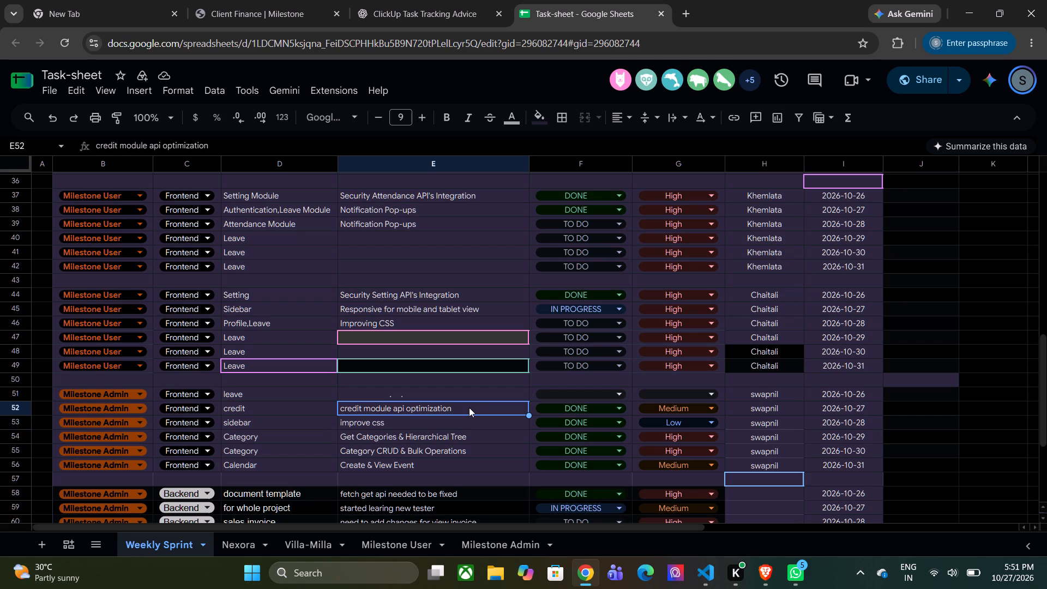
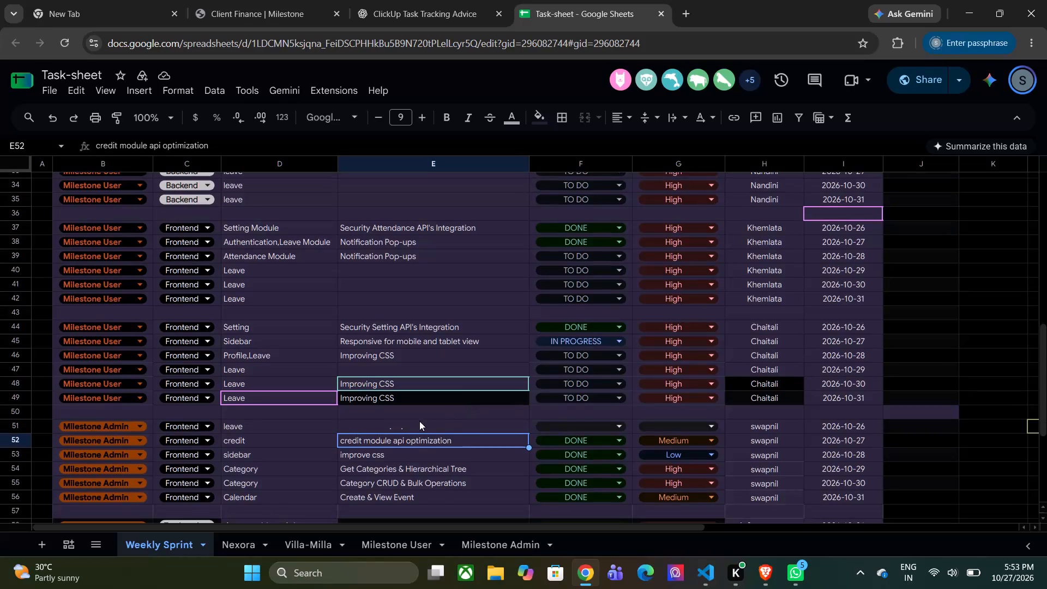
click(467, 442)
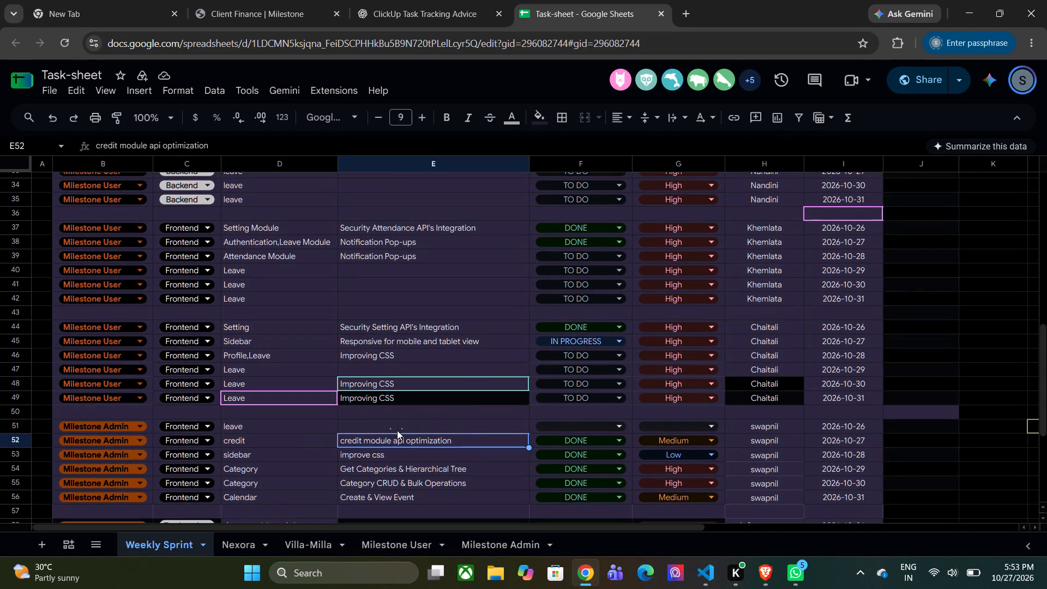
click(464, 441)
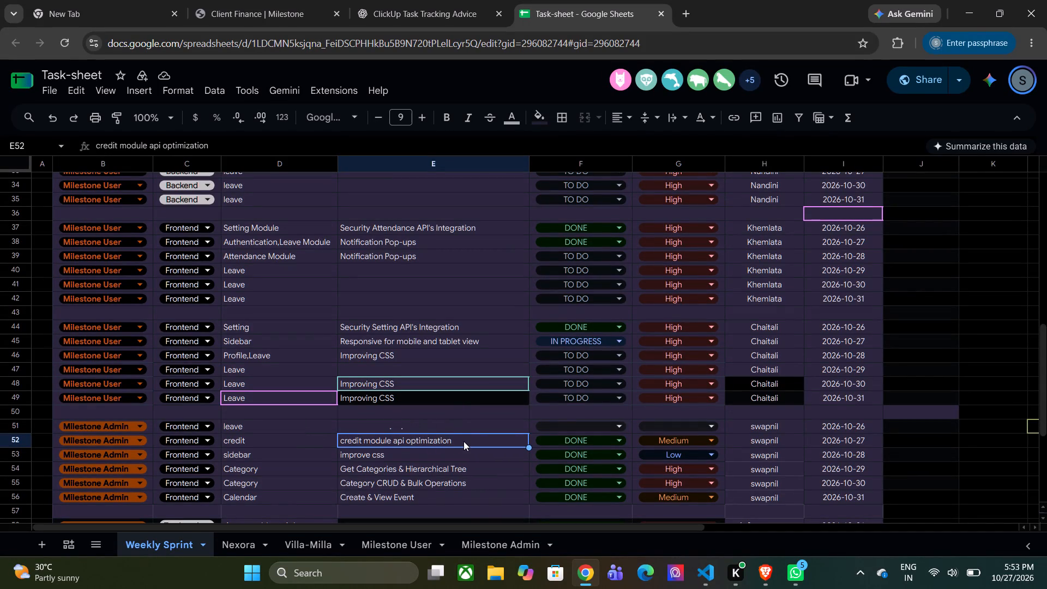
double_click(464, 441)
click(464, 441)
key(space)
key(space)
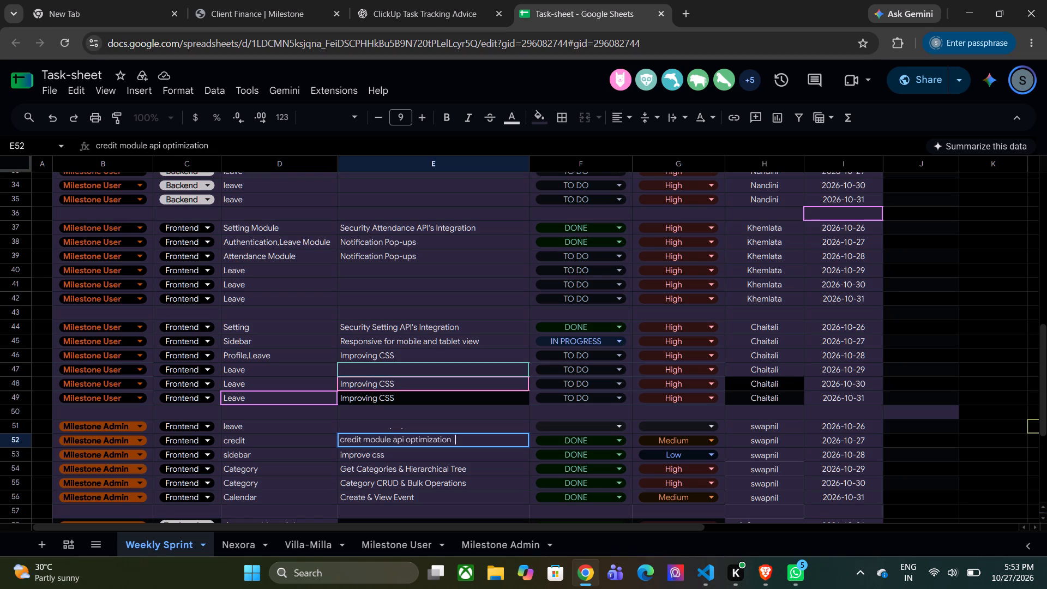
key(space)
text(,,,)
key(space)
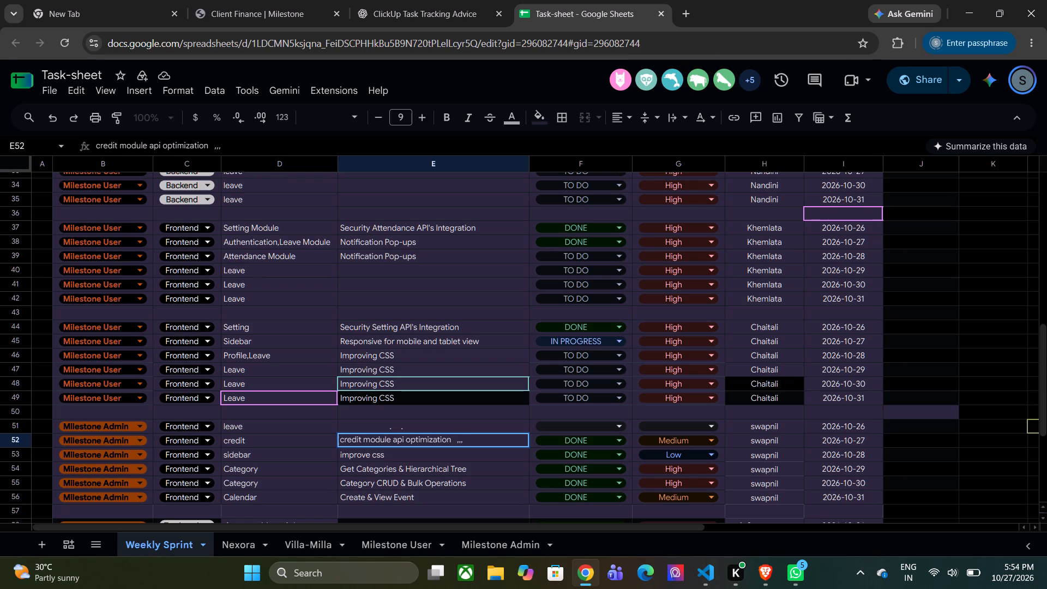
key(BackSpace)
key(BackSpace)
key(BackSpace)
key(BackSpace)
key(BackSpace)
Set the date of the sidebar task in row 53 to 2026-10-27.
click(871, 450)
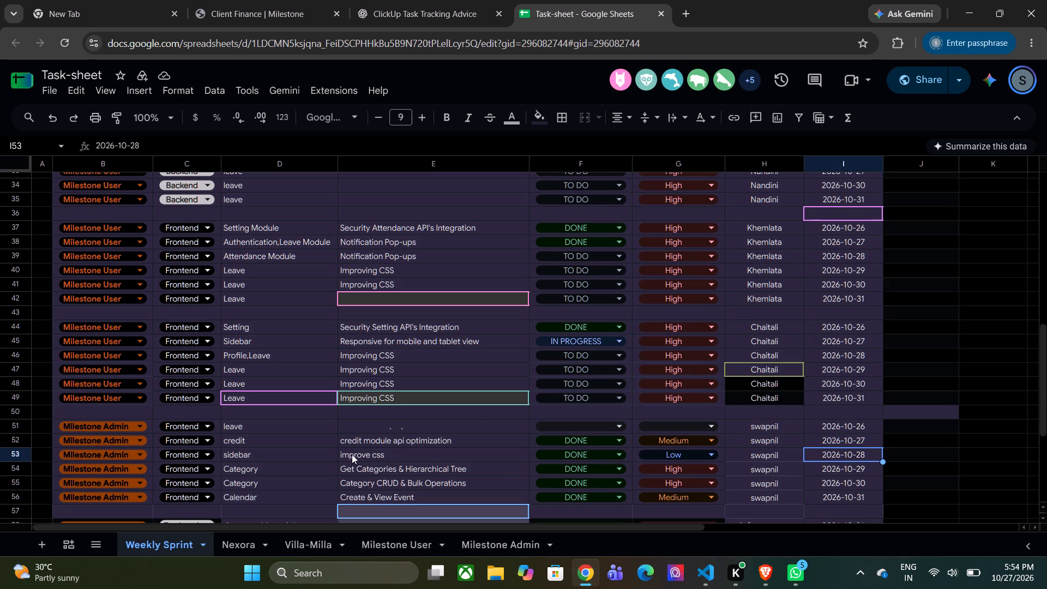
click(866, 455)
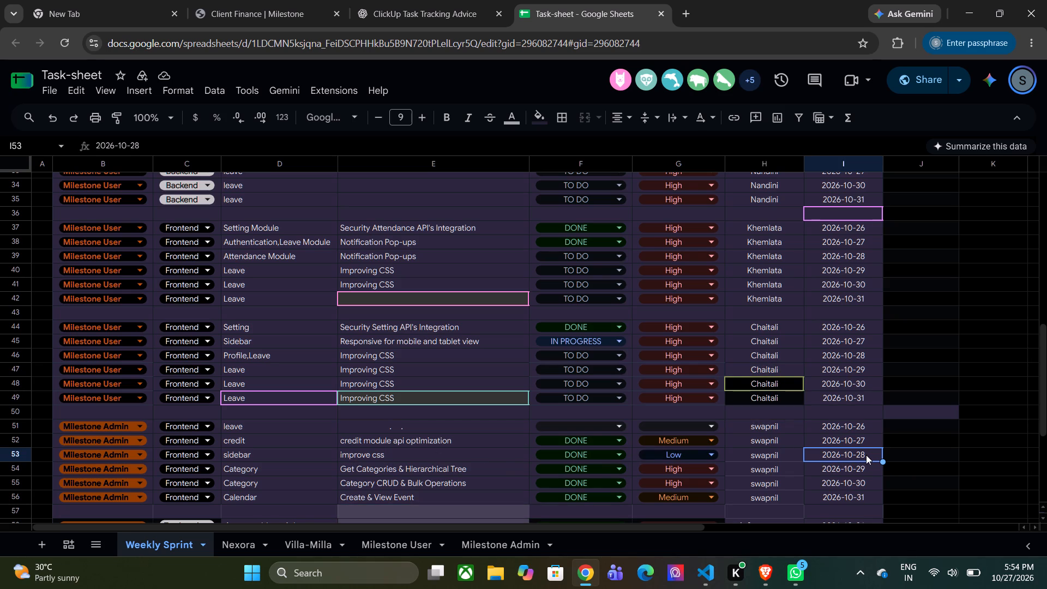
click(870, 455)
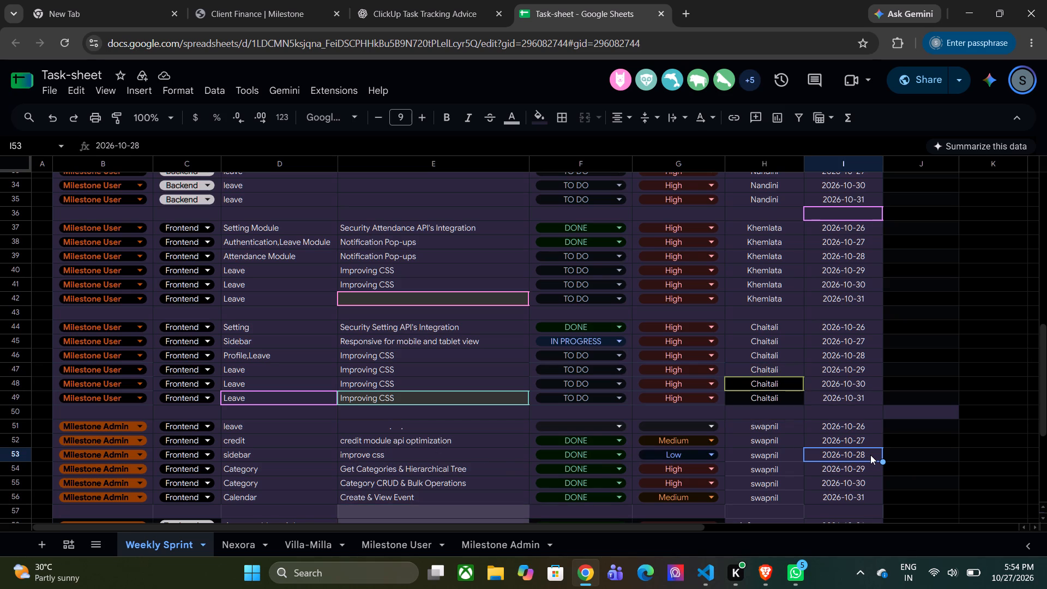
click(870, 455)
key(BackSpace)
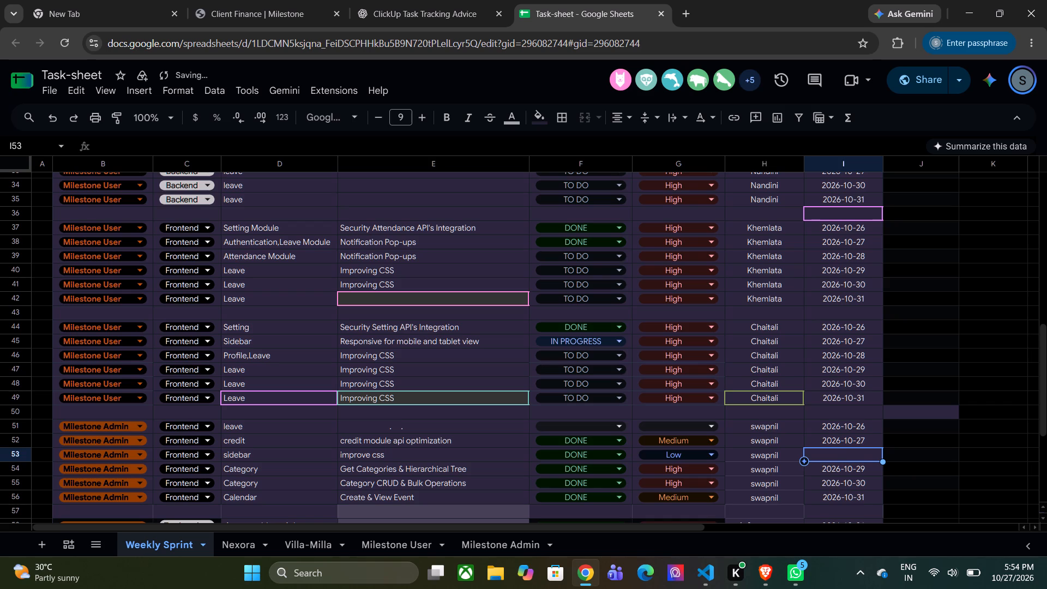
text(20)
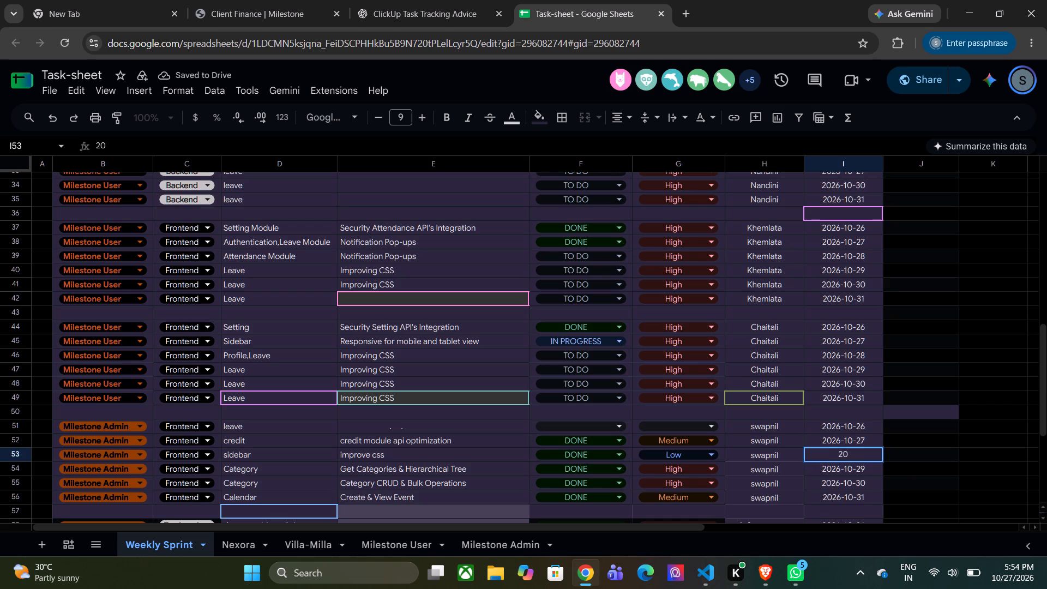
text(26)
key(minus)
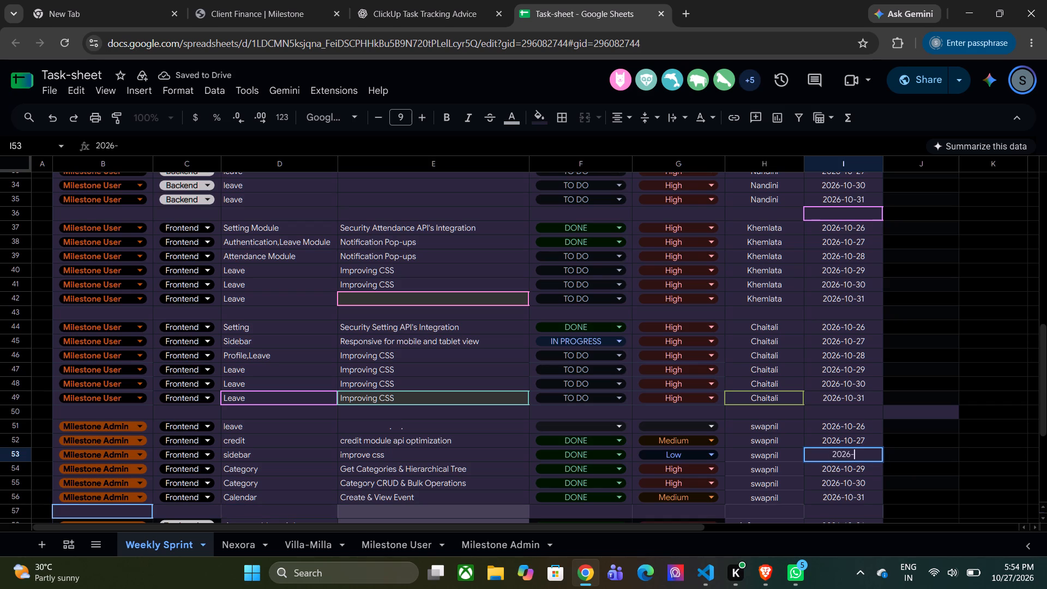
text(10)
text(-27)
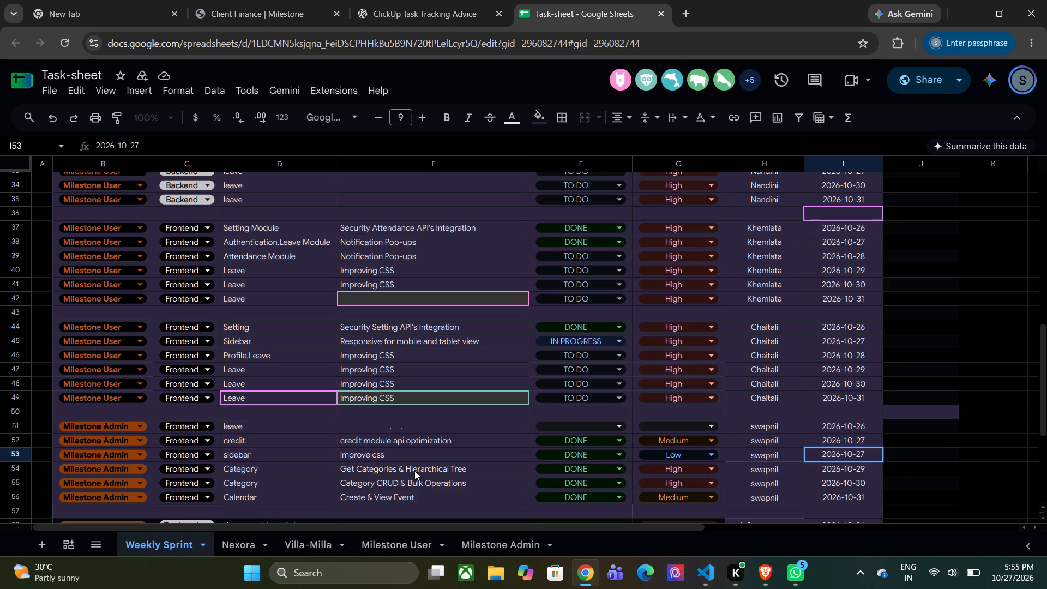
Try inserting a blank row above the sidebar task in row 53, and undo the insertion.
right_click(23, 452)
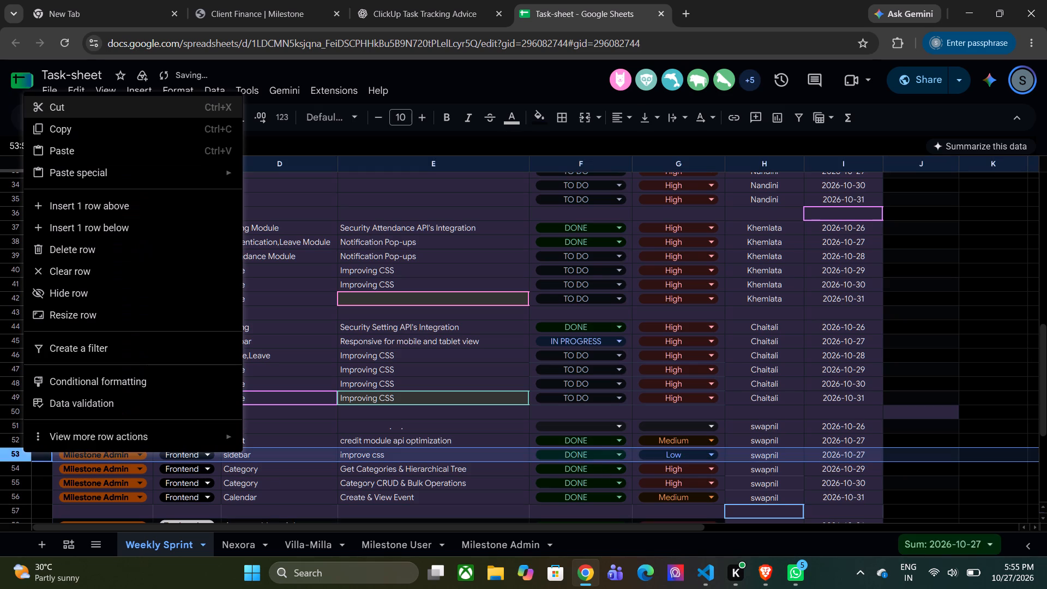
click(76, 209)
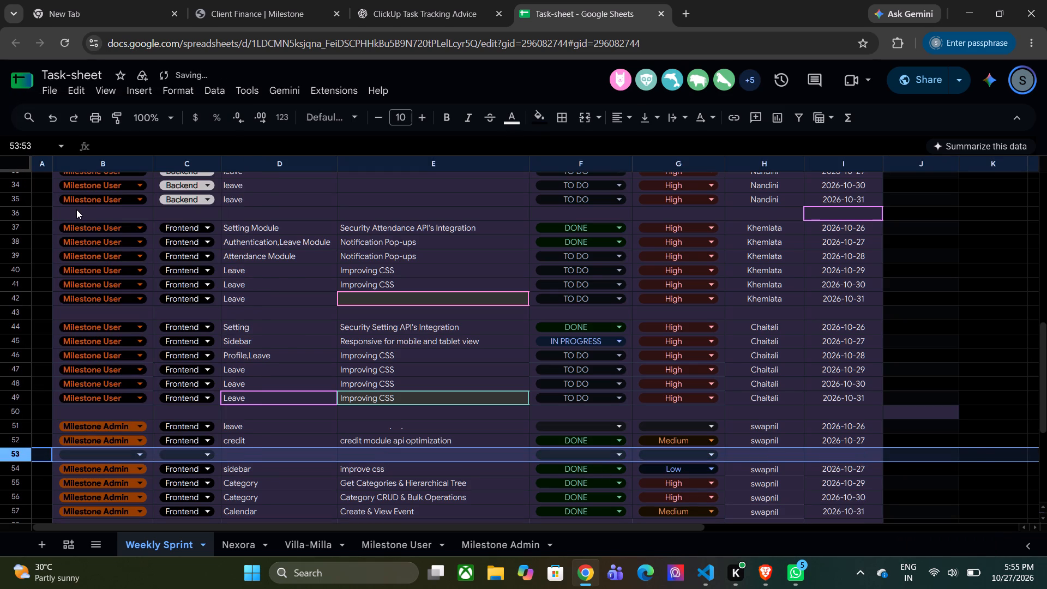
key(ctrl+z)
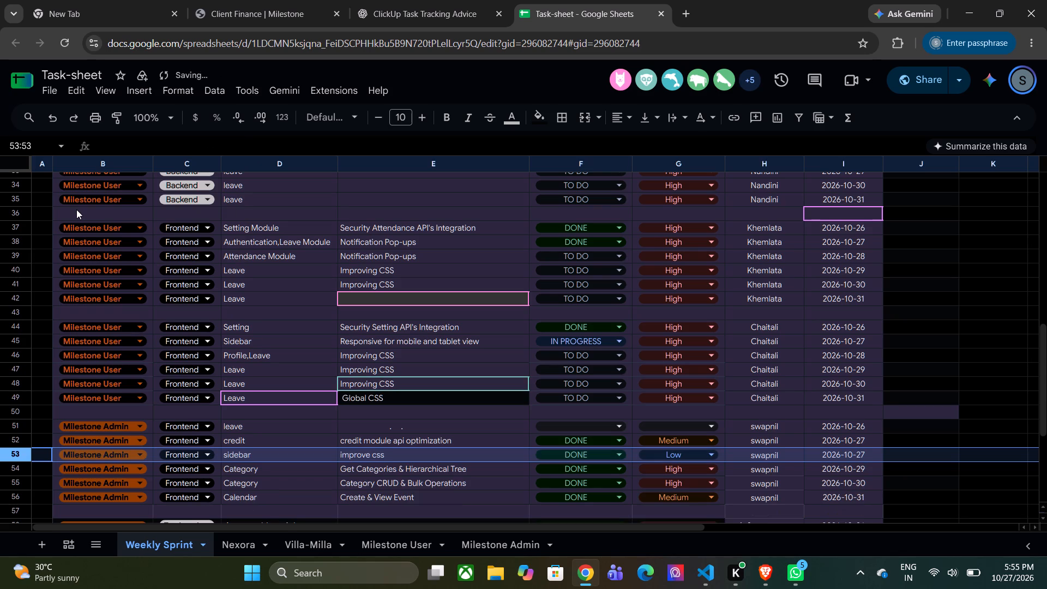
Insert one blank row below the sidebar task in row 53.
right_click(22, 458)
click(103, 231)
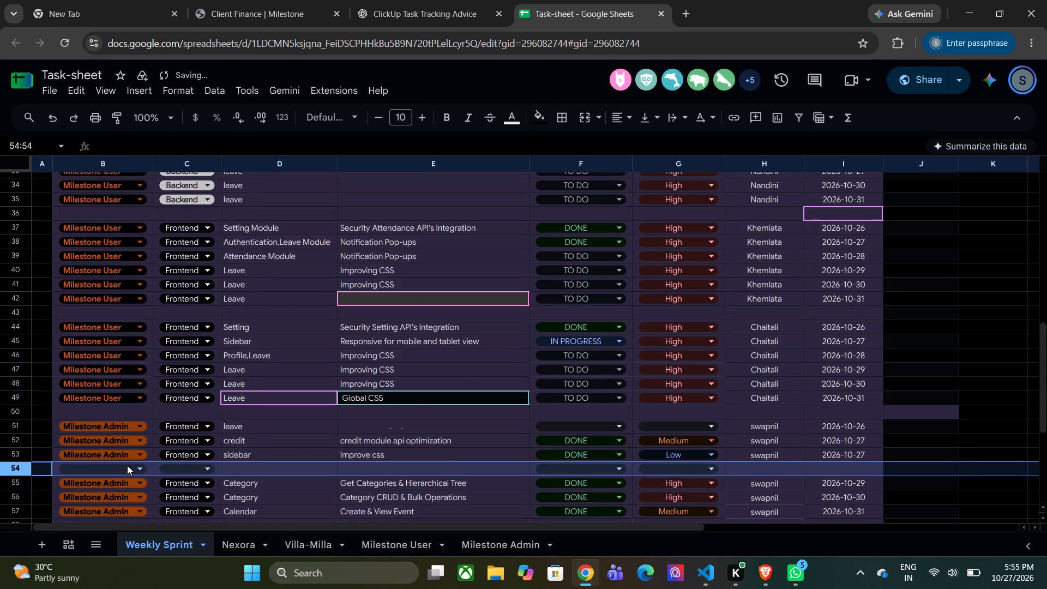
Fill the new row 54 with project Milestone Admin, type Frontend and module "client finance".
click(137, 467)
click(99, 387)
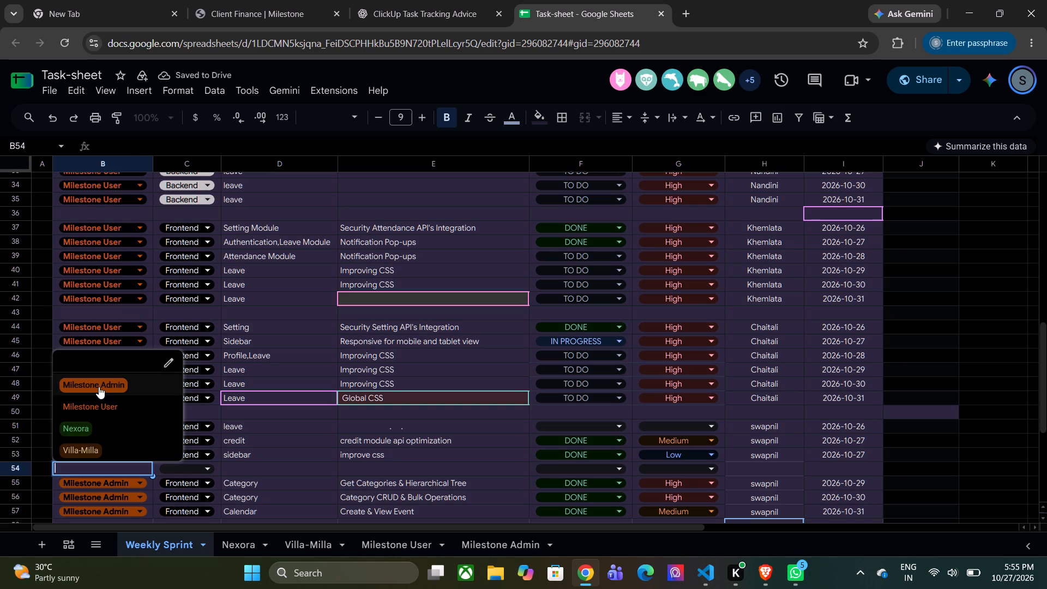
click(202, 471)
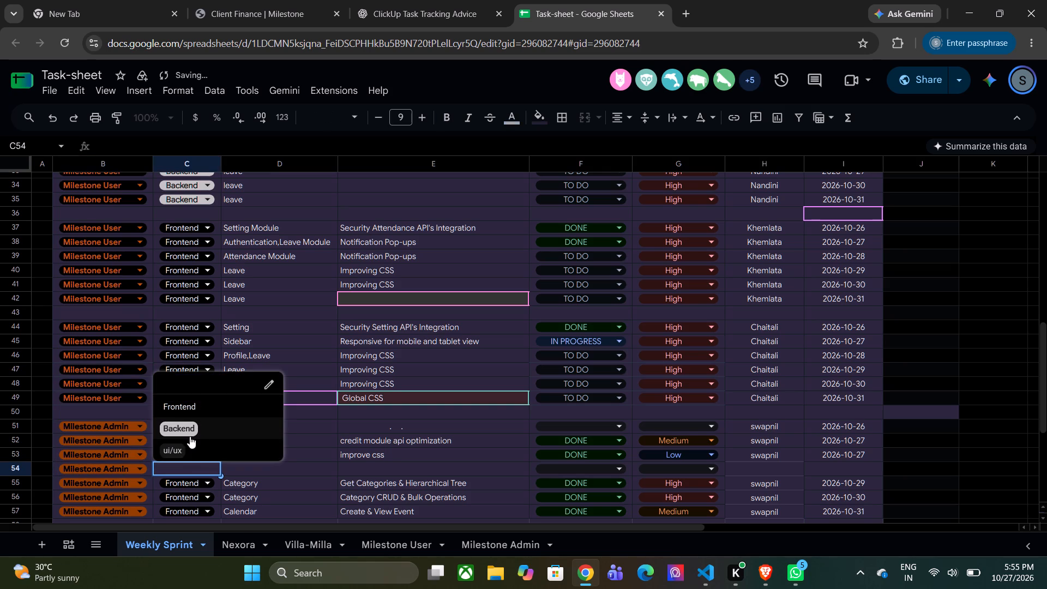
click(171, 403)
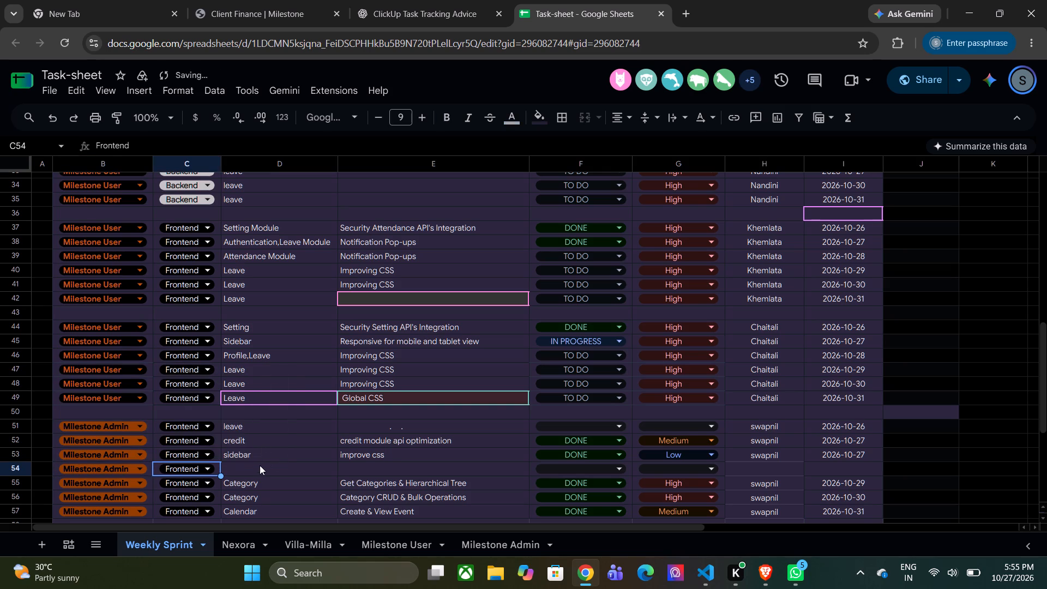
click(252, 472)
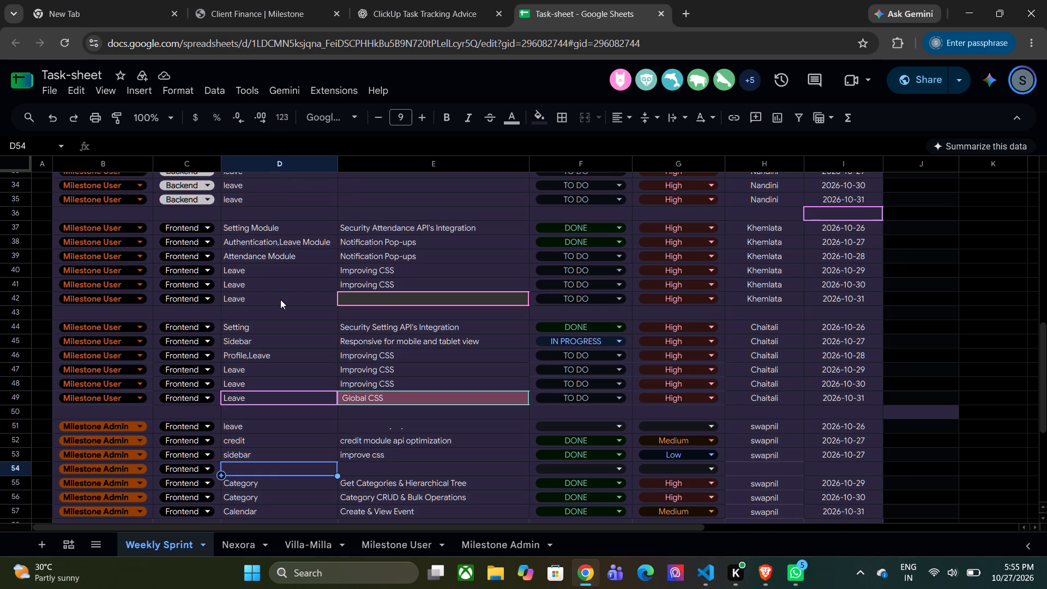
text(client)
key(space)
text(finance)
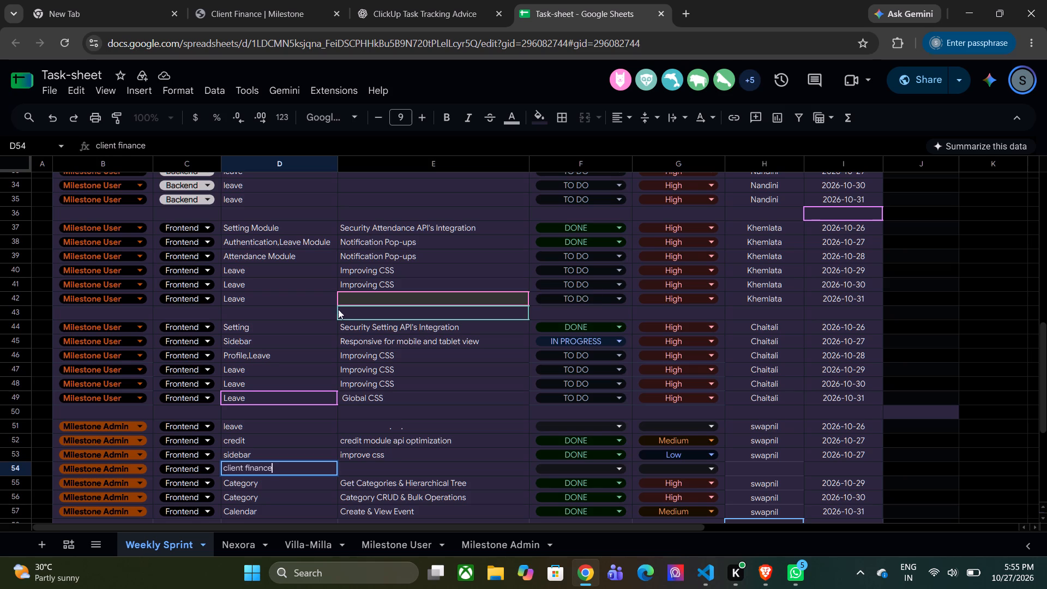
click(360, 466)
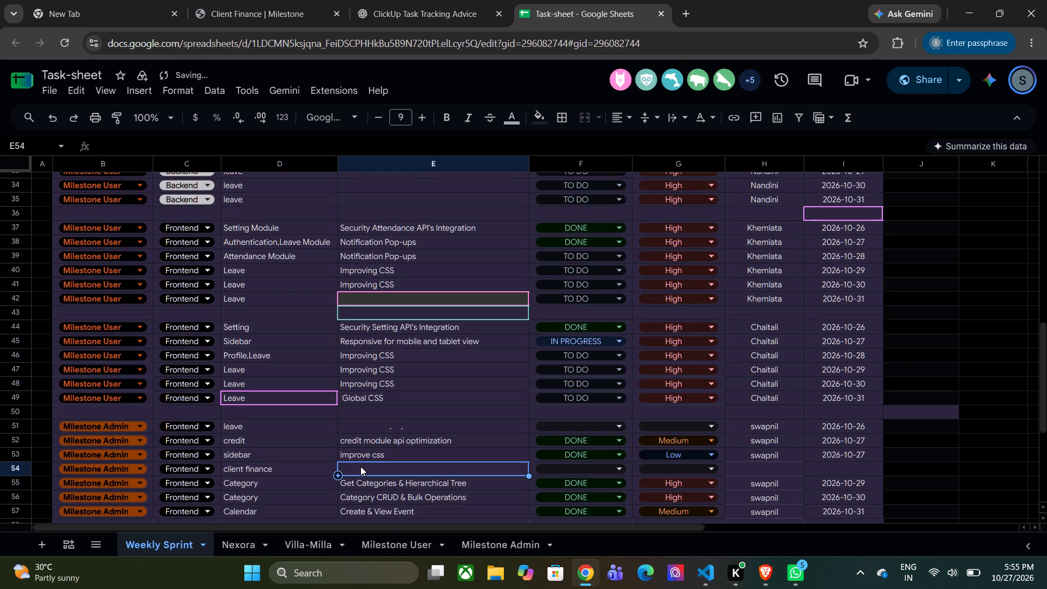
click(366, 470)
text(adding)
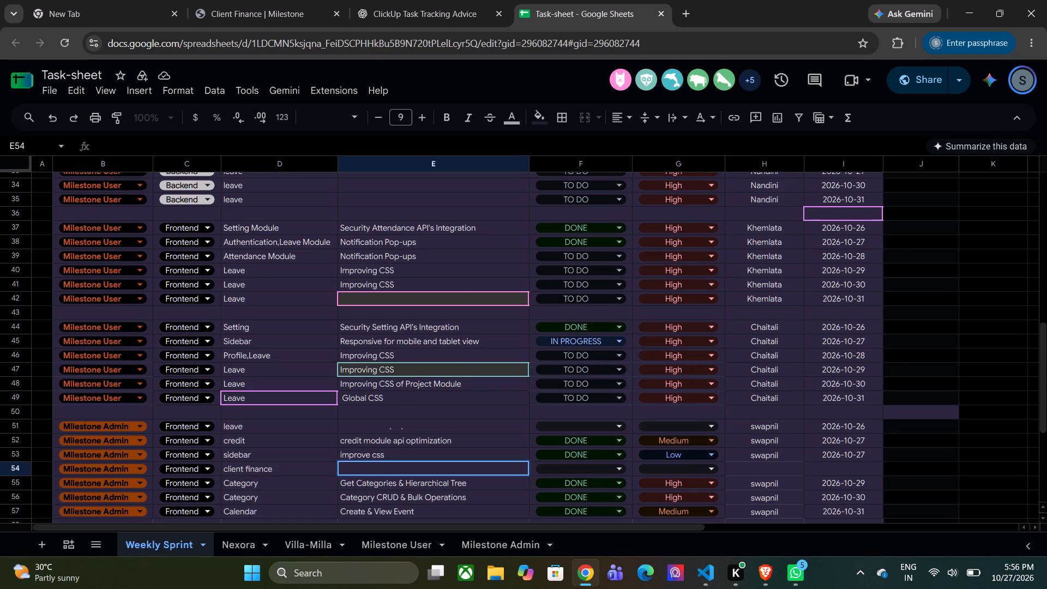
click(357, 469)
key(ctrl+v)
Set the client finance task in row 54 to status TO DO and priority Medium.
click(609, 459)
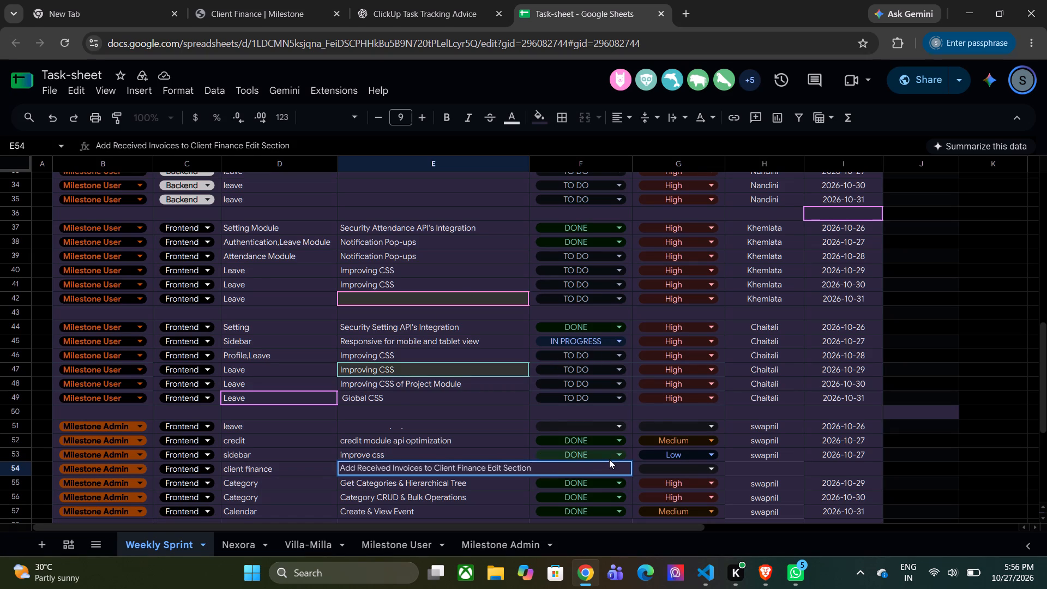
click(616, 467)
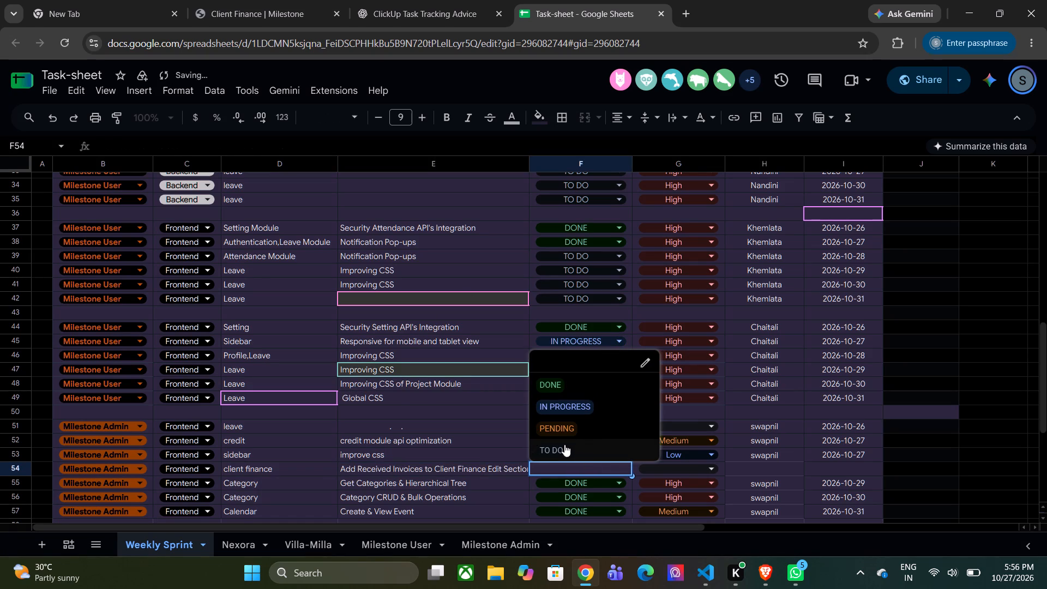
click(560, 448)
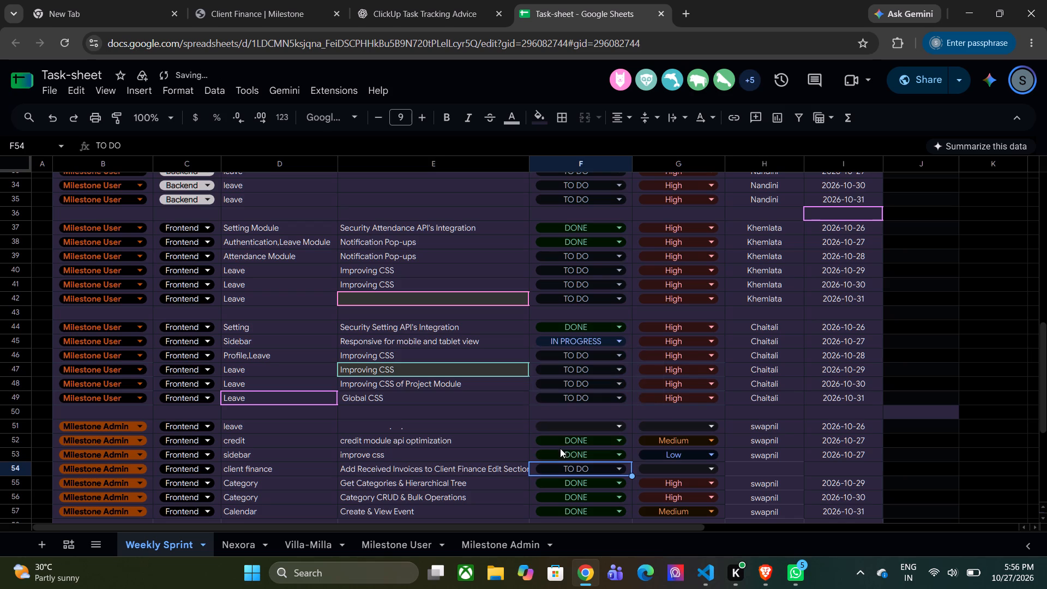
click(667, 470)
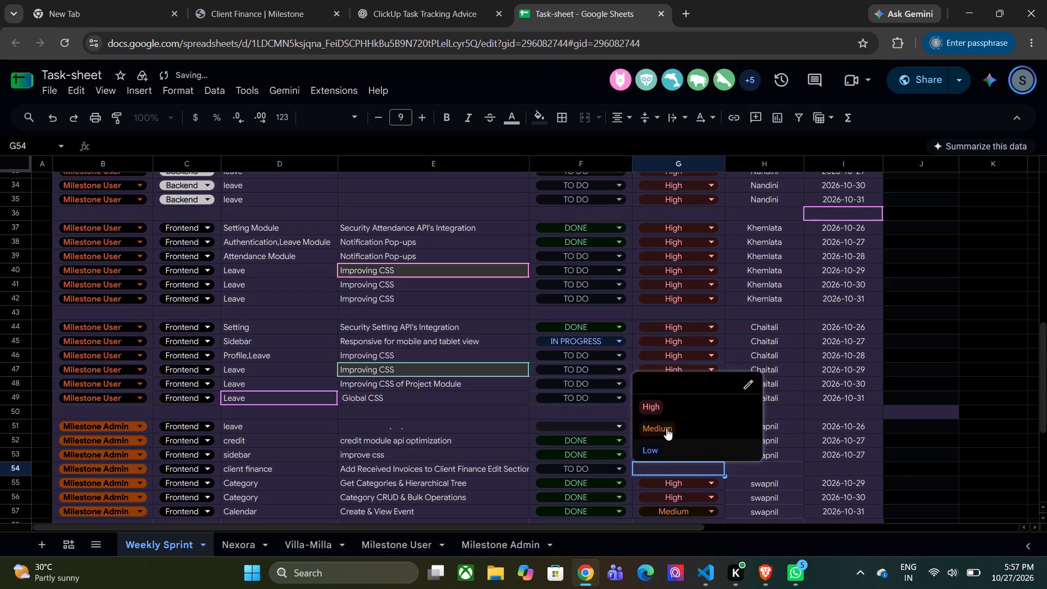
click(666, 428)
Assign the client finance task in row 54 to swapnil with the date 2026-10-28.
click(773, 468)
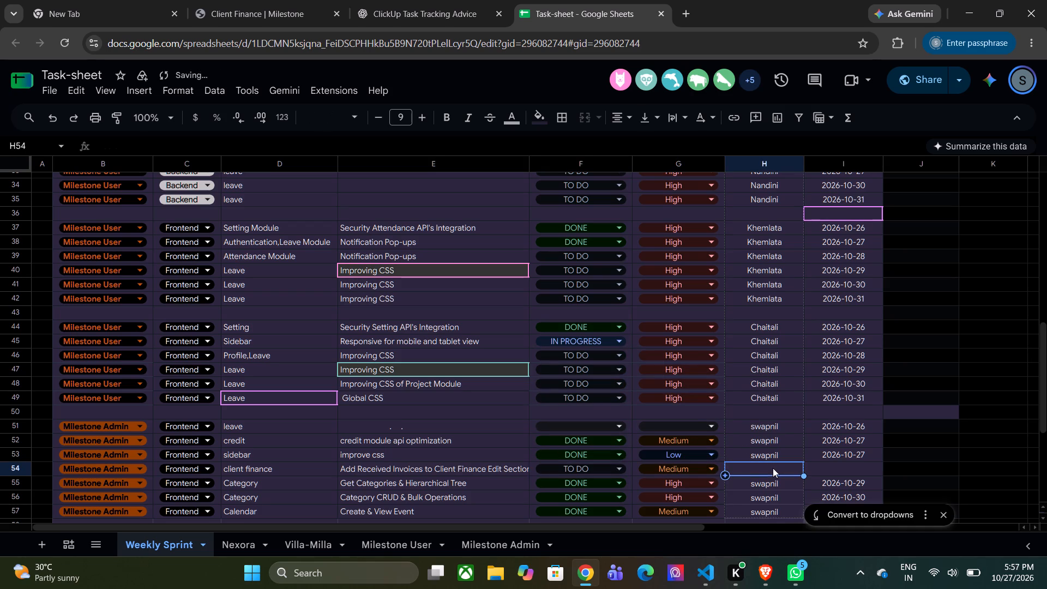
text(swapnl)
key(BackSpace)
text(il)
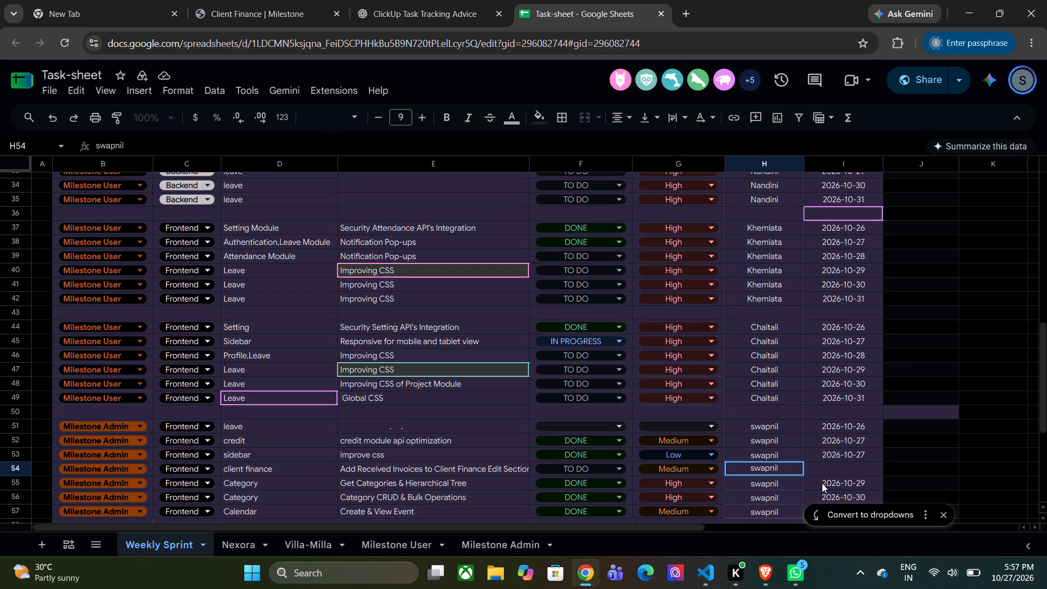
click(833, 469)
text(2026)
text(-10-)
text(28)
click(908, 484)
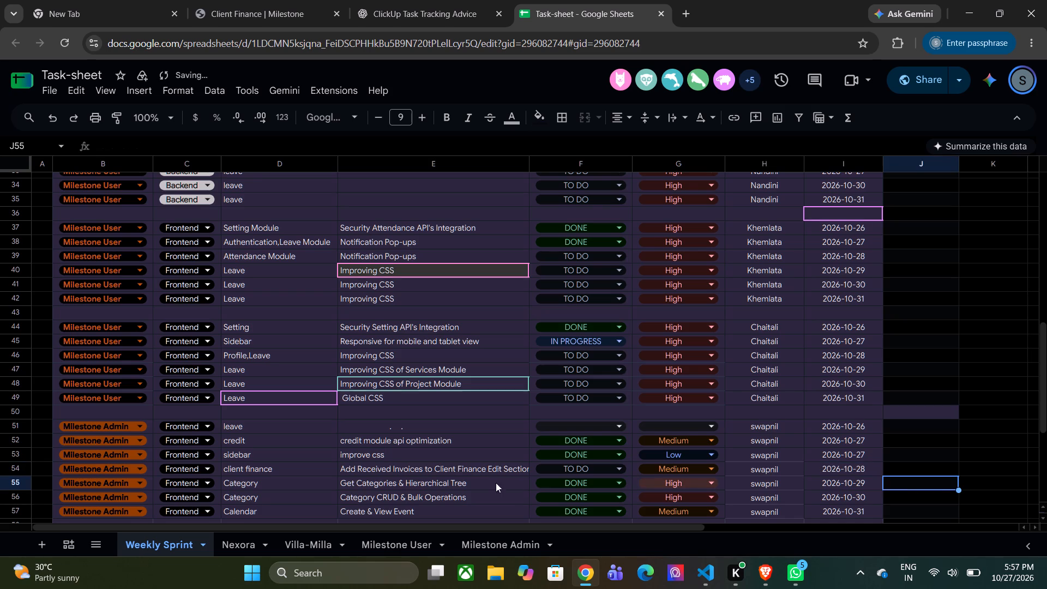
Change the status of the two Category tasks and the Calendar task in rows 55 to 57 to TO DO.
click(595, 485)
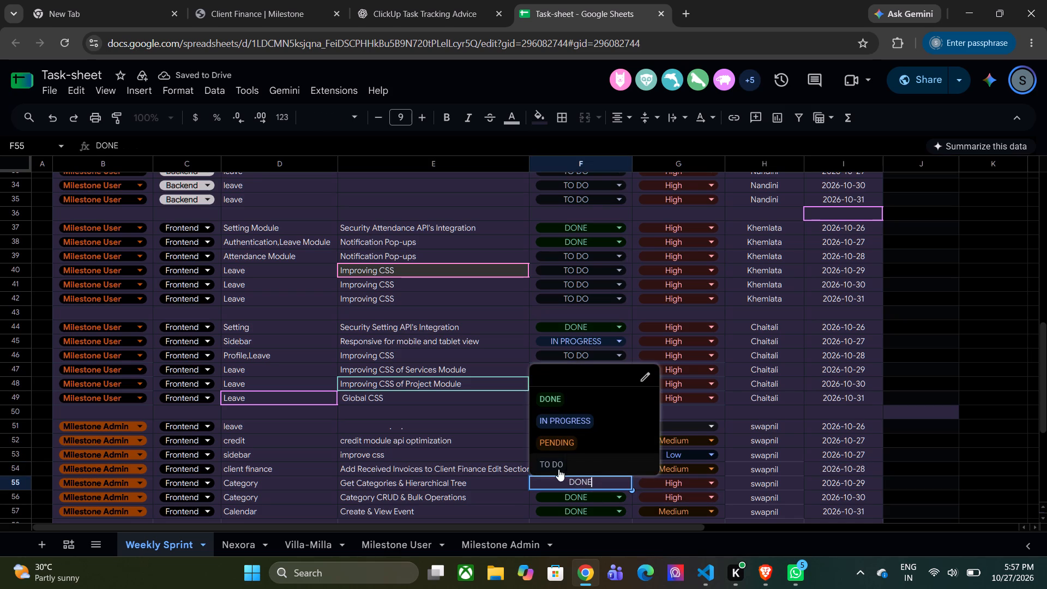
click(556, 465)
click(581, 495)
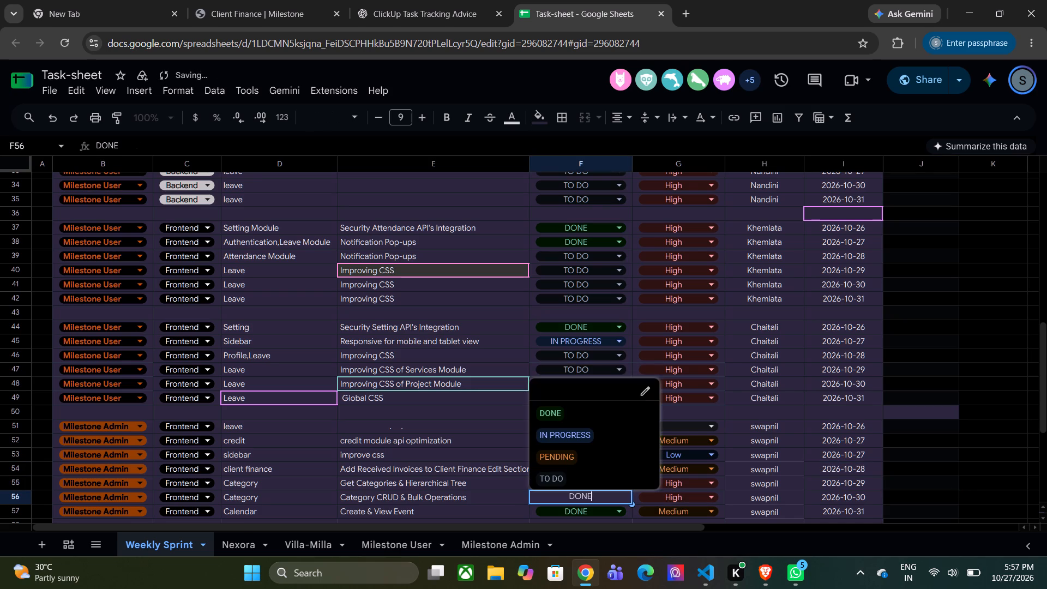
click(558, 488)
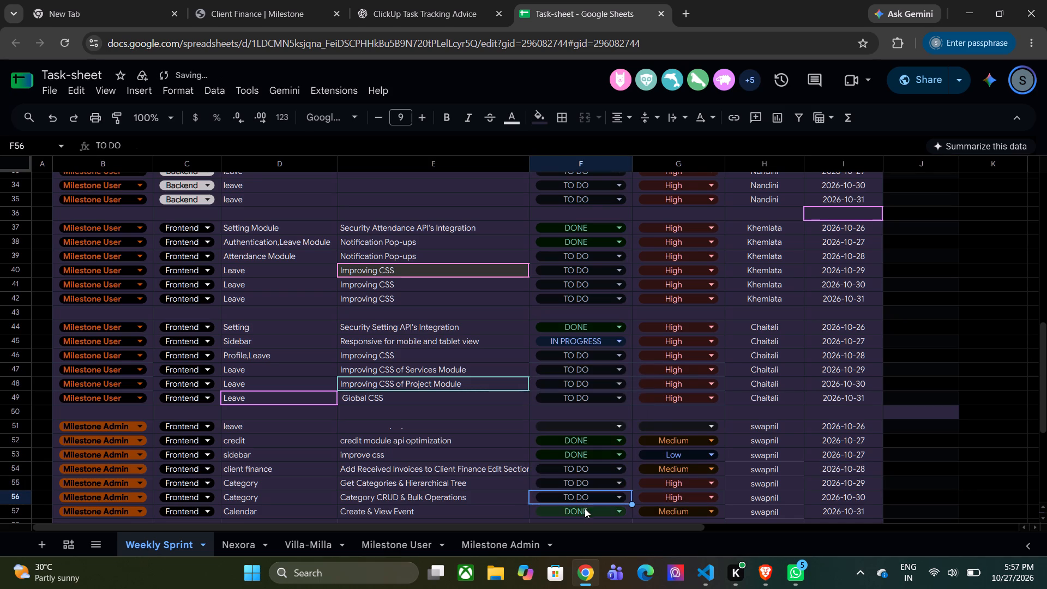
click(585, 510)
click(578, 494)
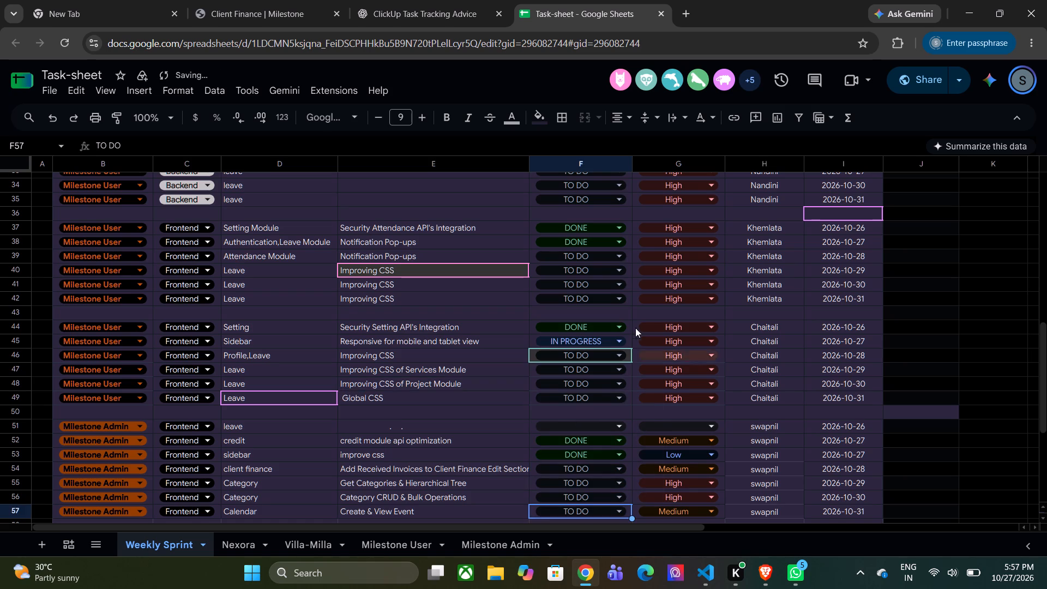
Return to the Milestone app's Credit page and bring up the Brave window with the YouTube video.
click(270, 5)
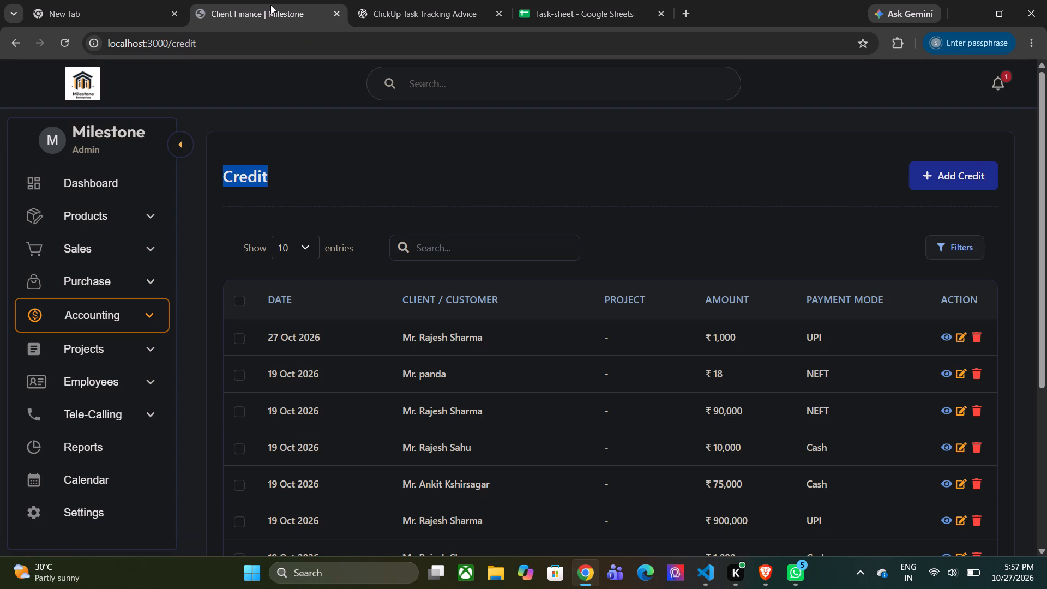
click(770, 578)
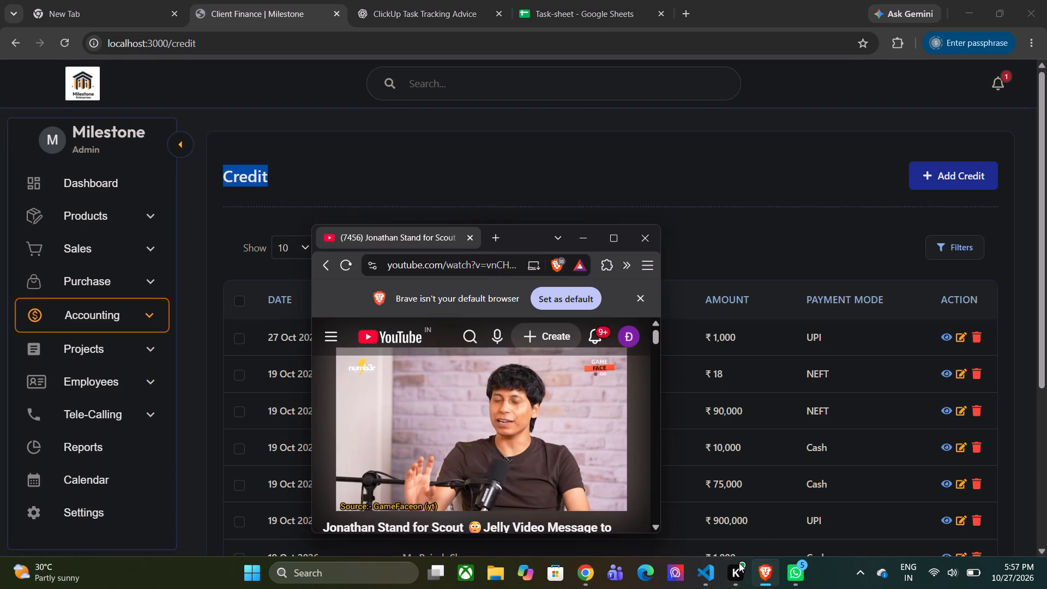